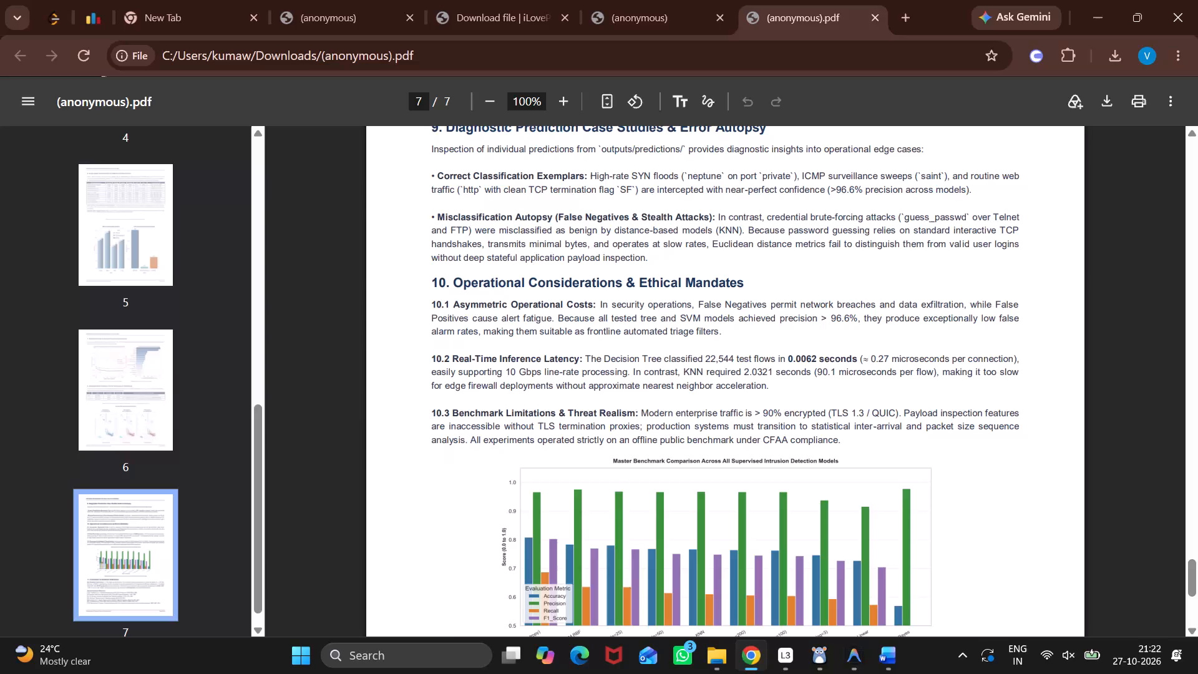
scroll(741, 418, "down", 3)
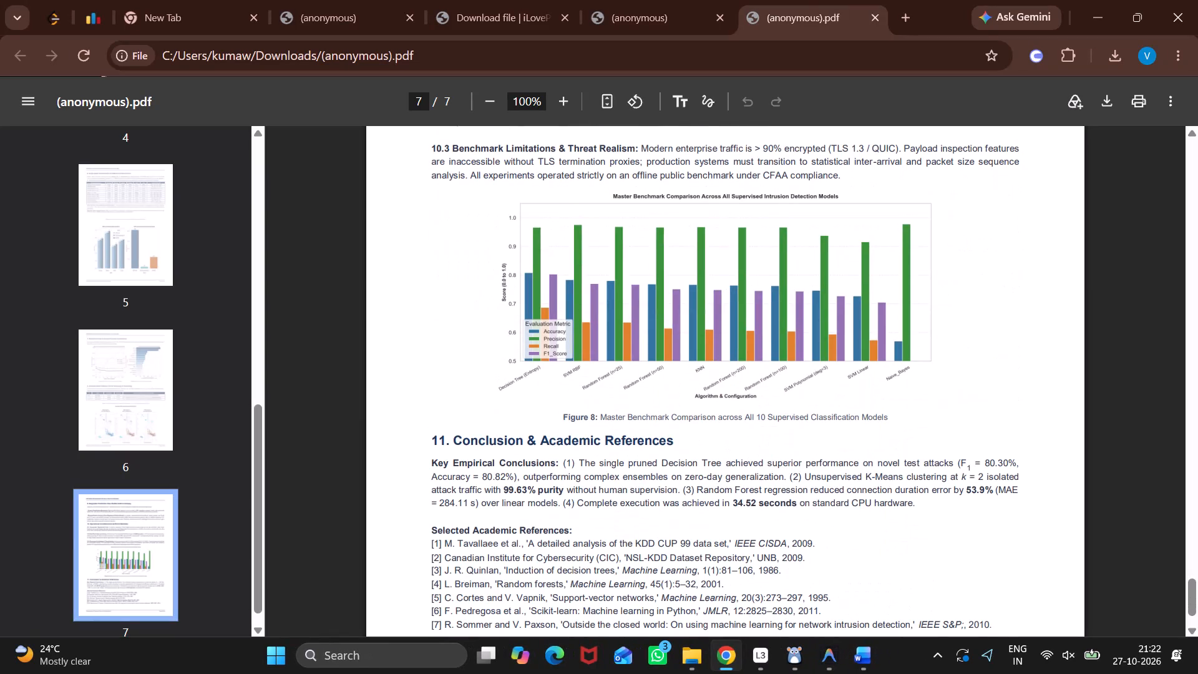
Minimise the open windows to reach the desktop and launch Google Chrome from its desktop shortcut.
left_click(1109, 19)
left_click(1108, 19)
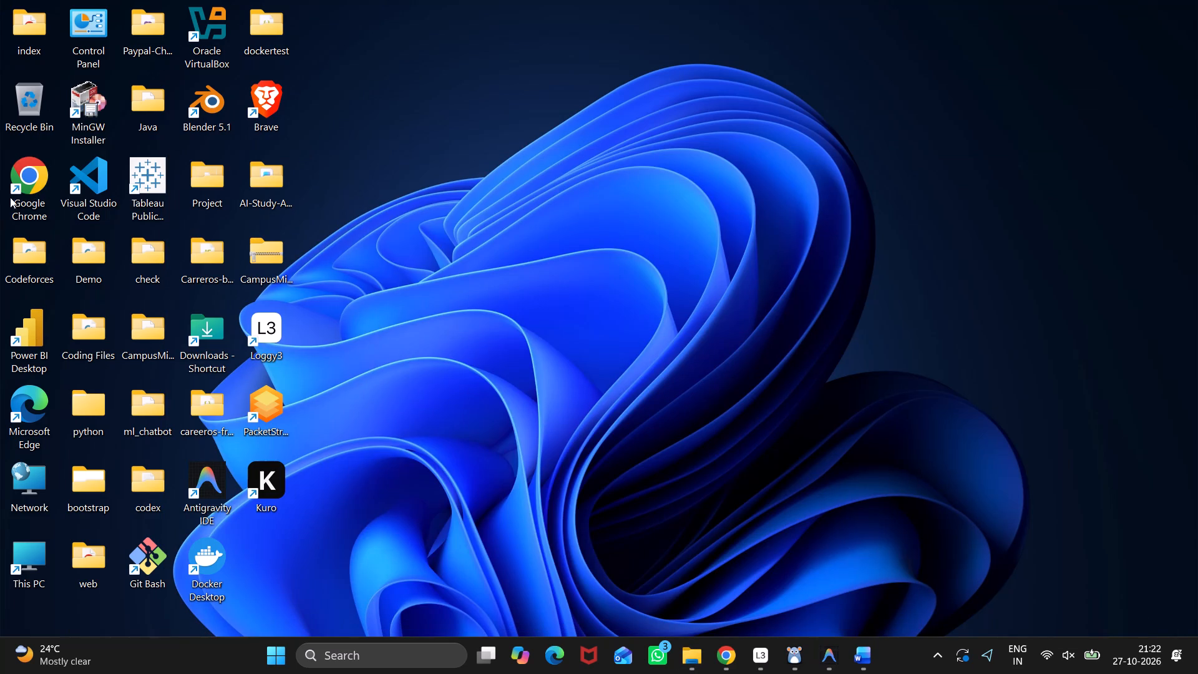
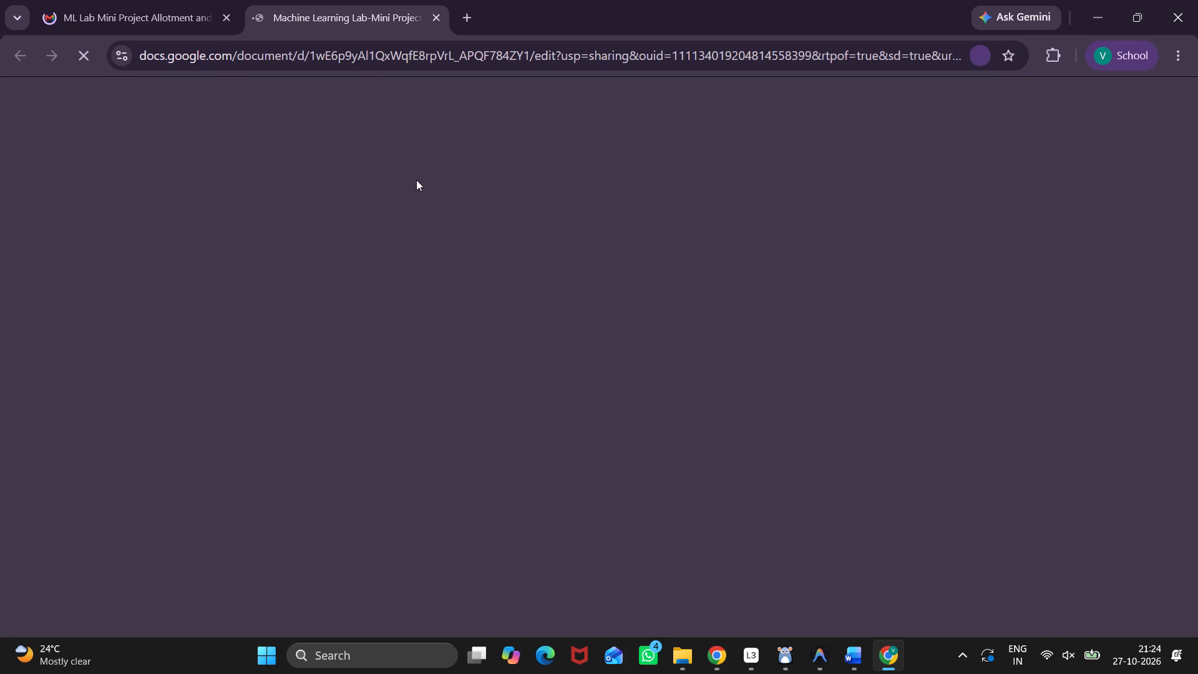
Look over the Machine Learning Lab mini-project cover page template, including its student details table.
left_click(117, 15)
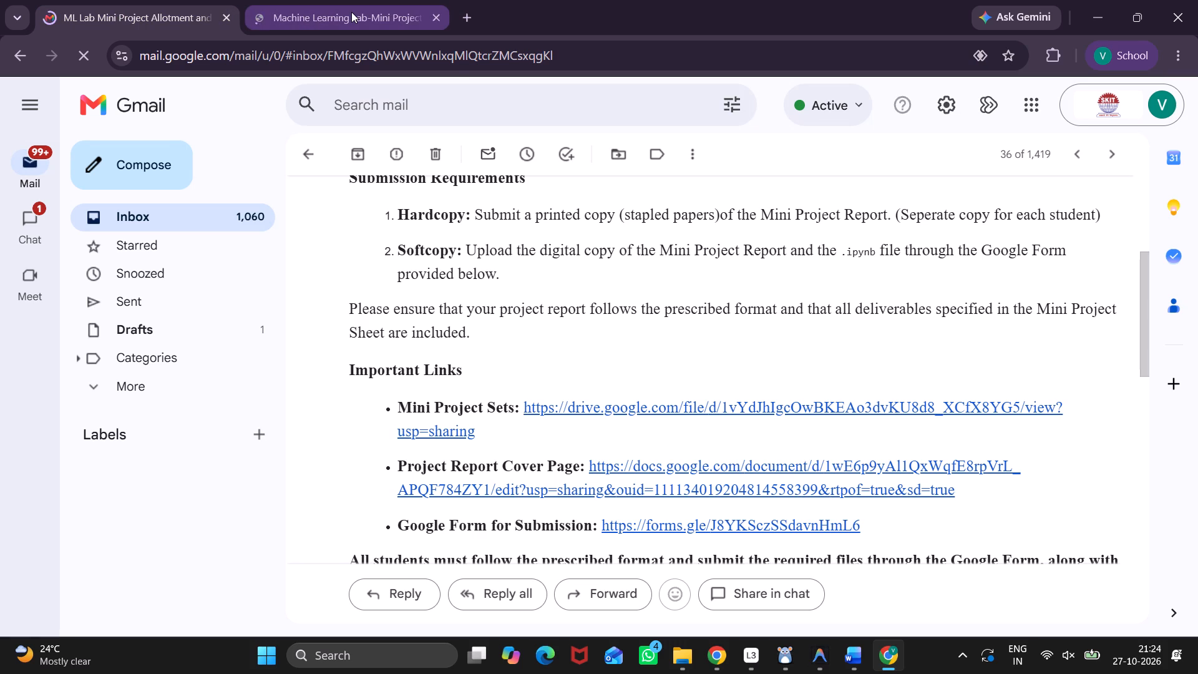
left_click(351, 12)
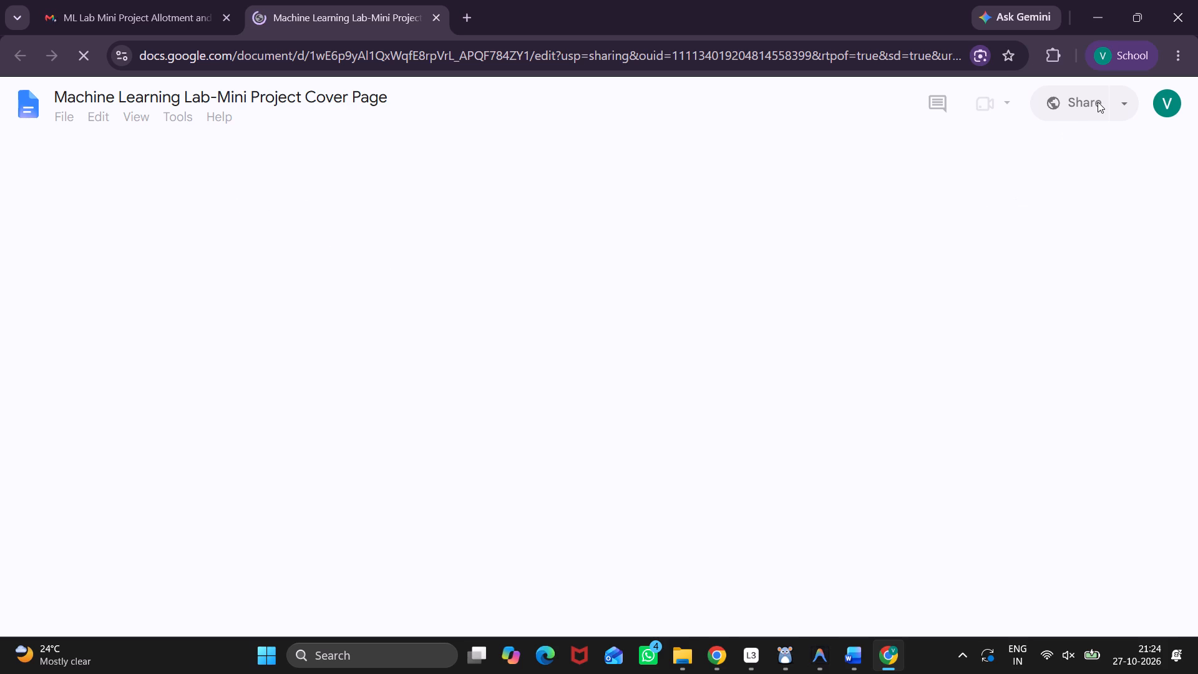
scroll(505, 327, "down", 5)
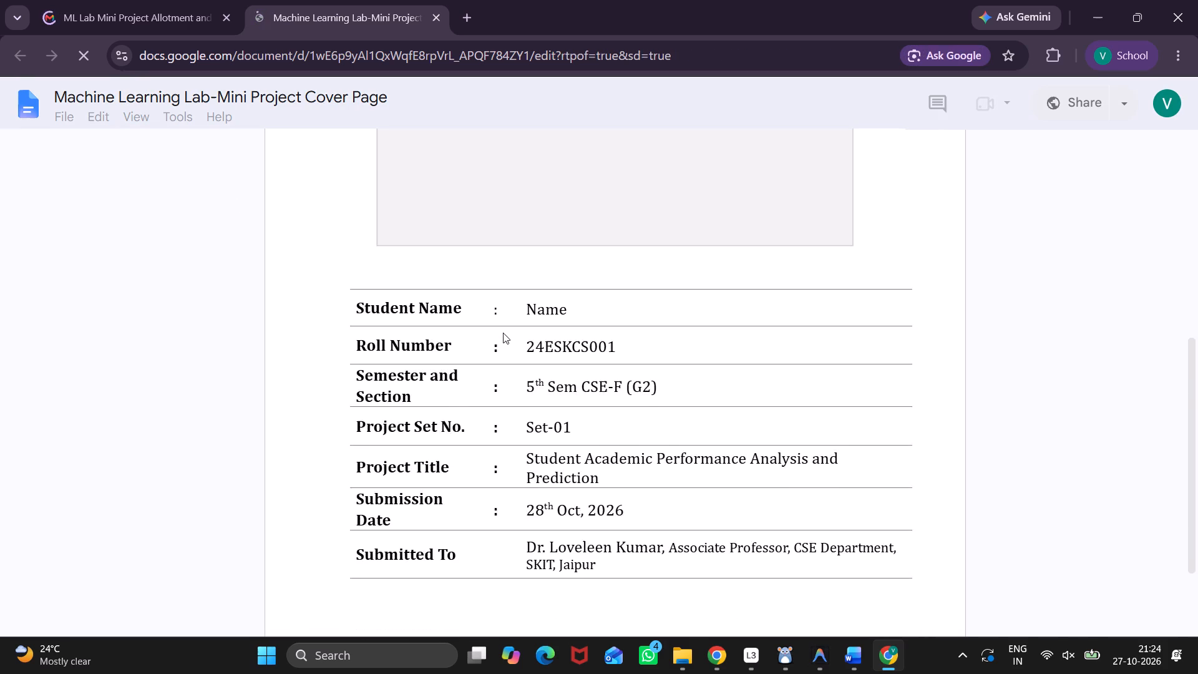
scroll(503, 333, "down", 4)
scroll(503, 338, "up", 7)
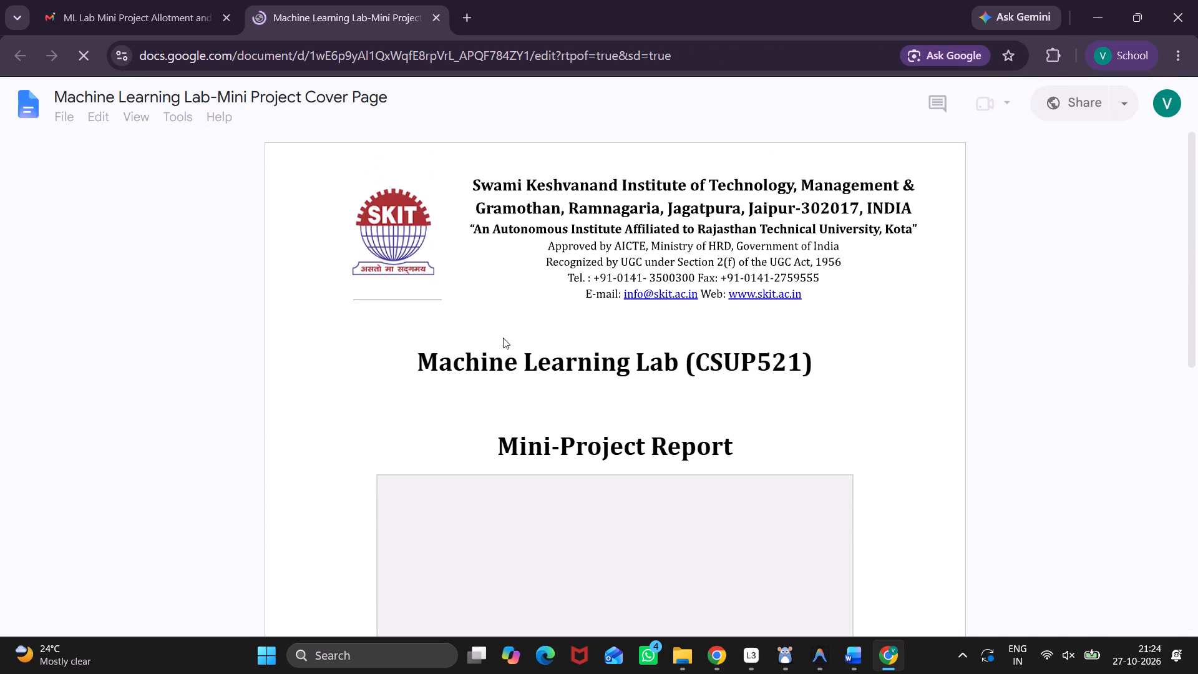
scroll(274, 288, "down", 2)
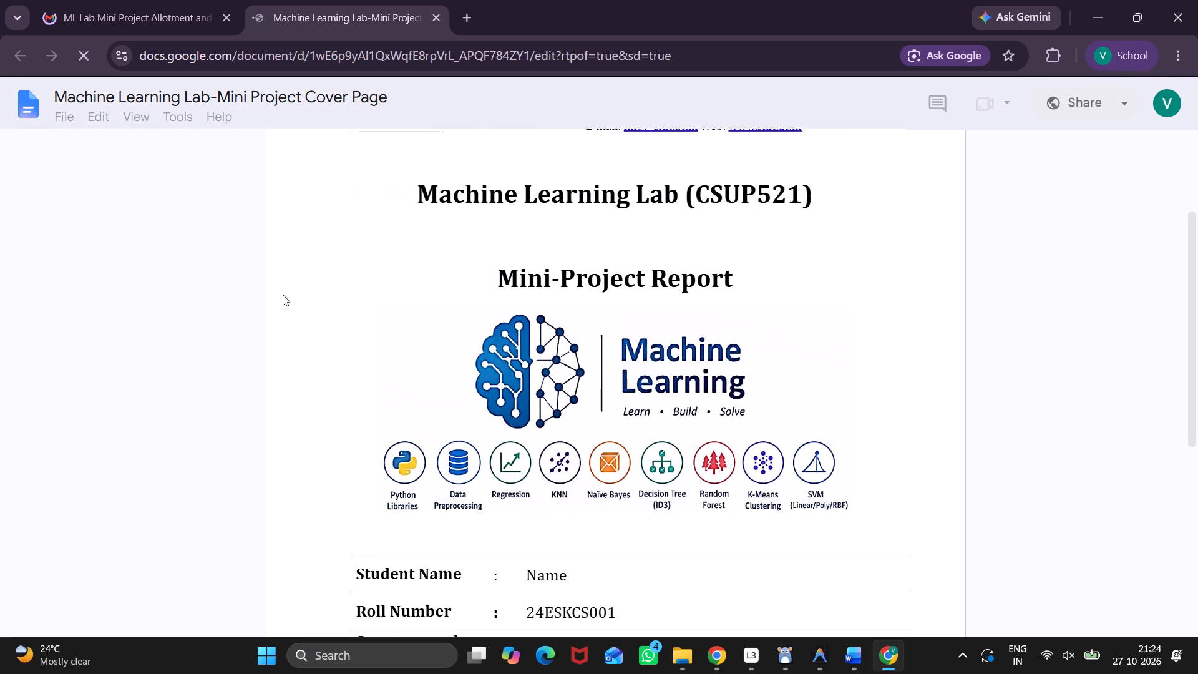
scroll(283, 295, "up", 2)
scroll(284, 295, "down", 4)
scroll(530, 351, "down", 2)
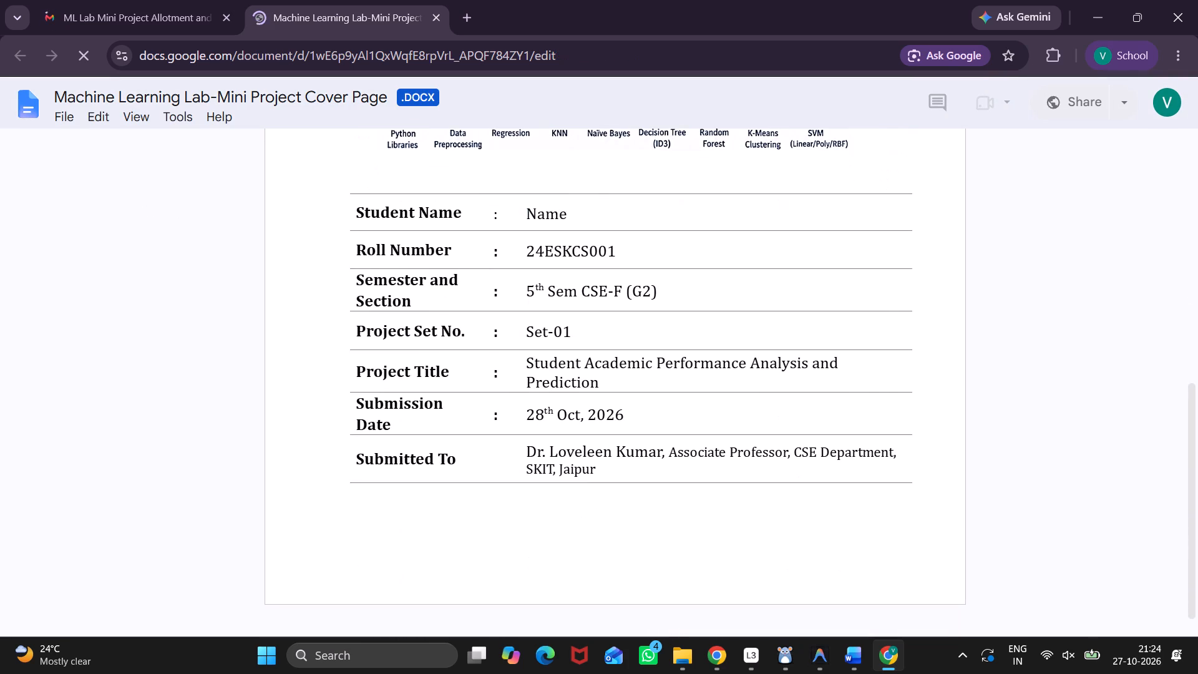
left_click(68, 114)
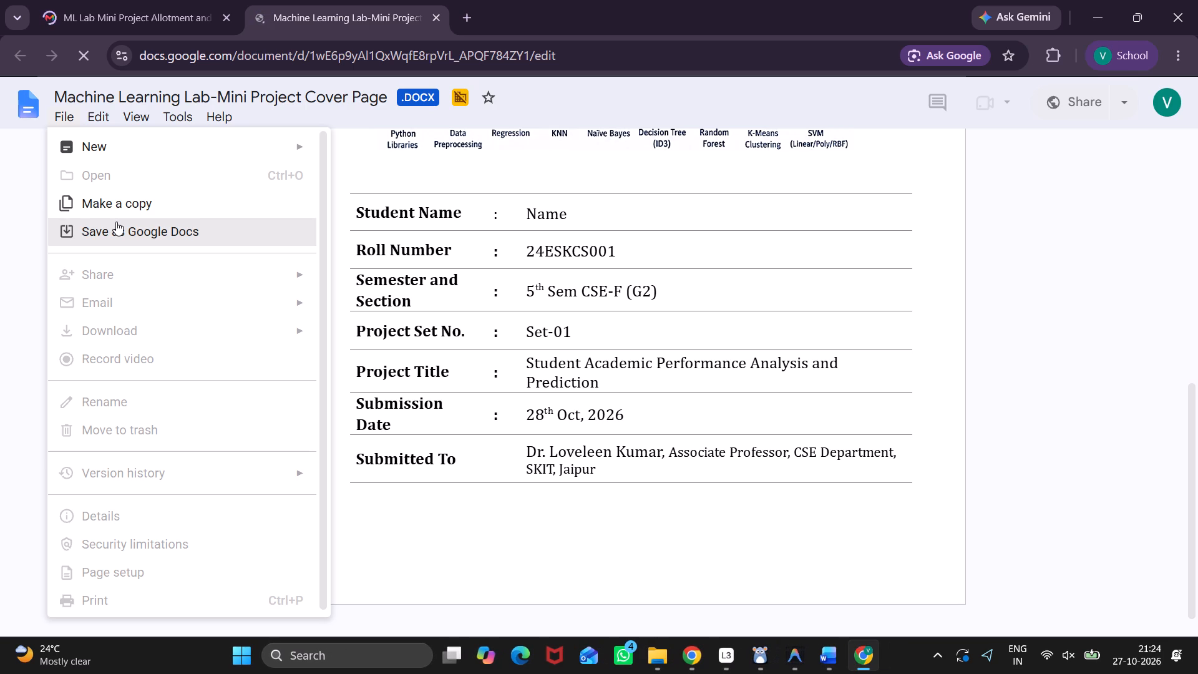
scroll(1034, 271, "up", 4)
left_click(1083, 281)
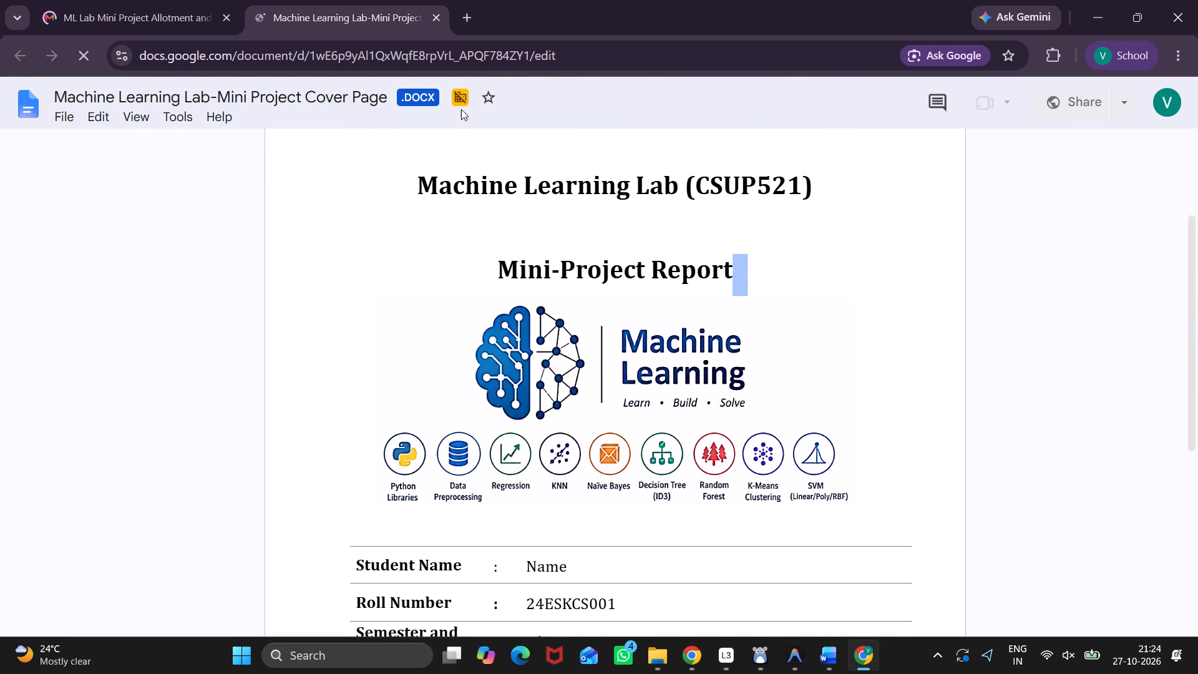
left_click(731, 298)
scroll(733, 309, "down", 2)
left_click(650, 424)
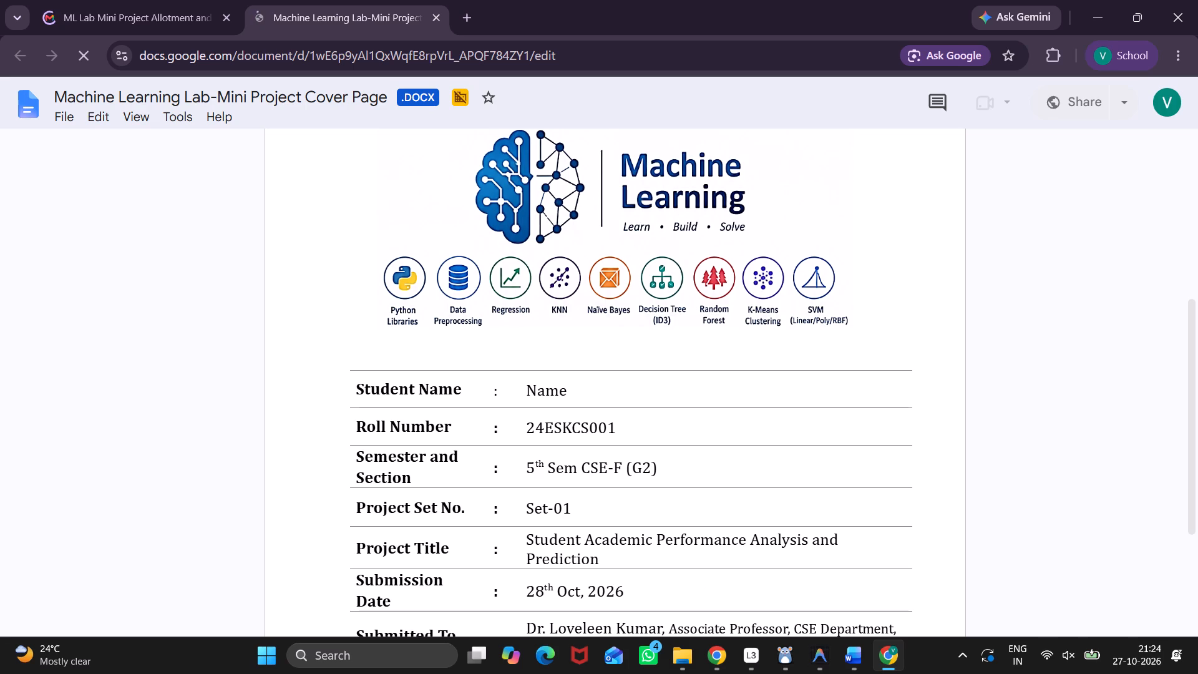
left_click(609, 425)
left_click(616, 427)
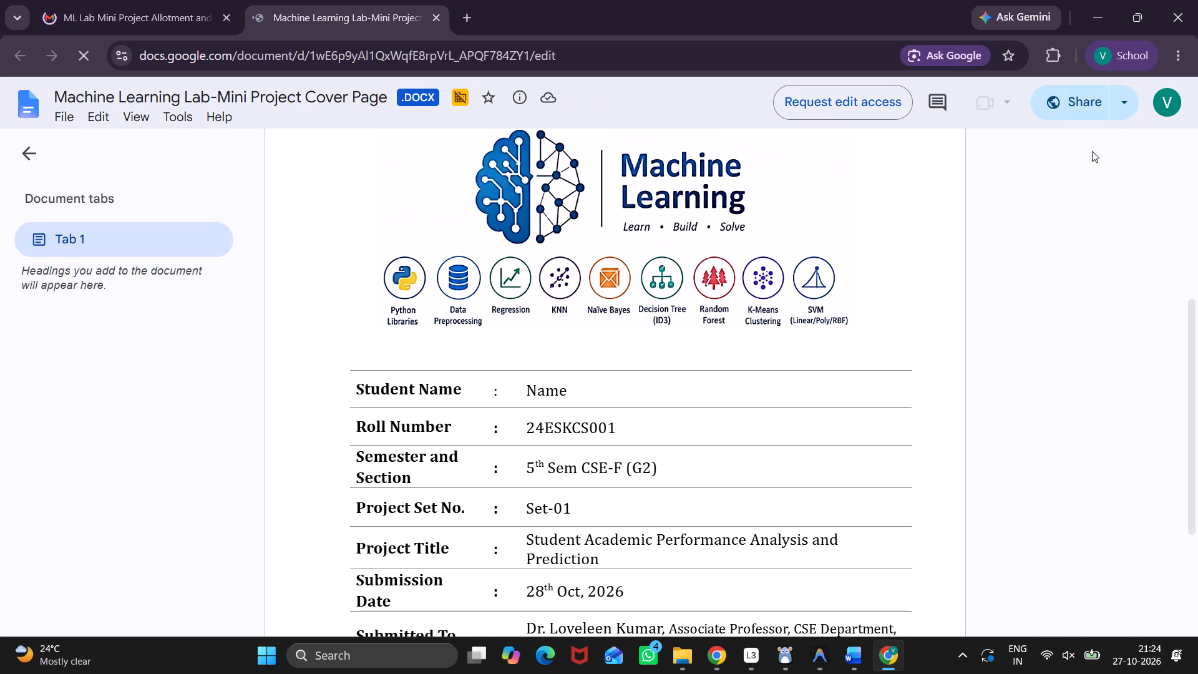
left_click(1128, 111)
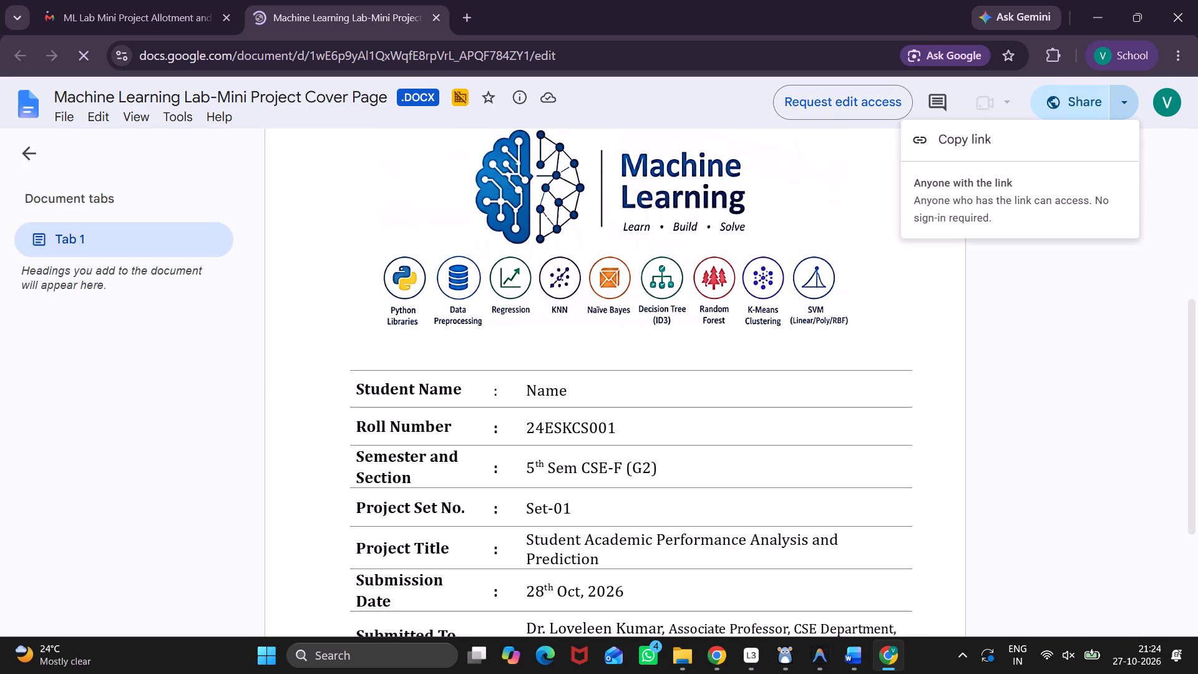
Make a copy of the cover page document in My Drive, keeping the suggested name.
left_click(89, 123)
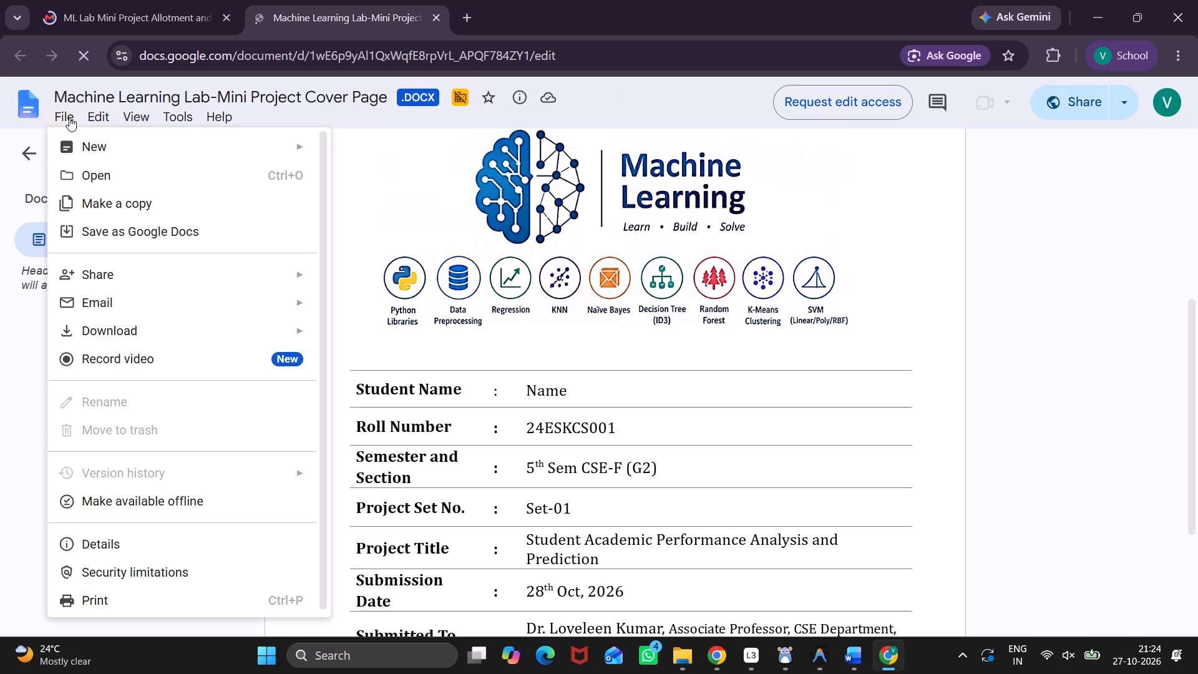
left_click(84, 200)
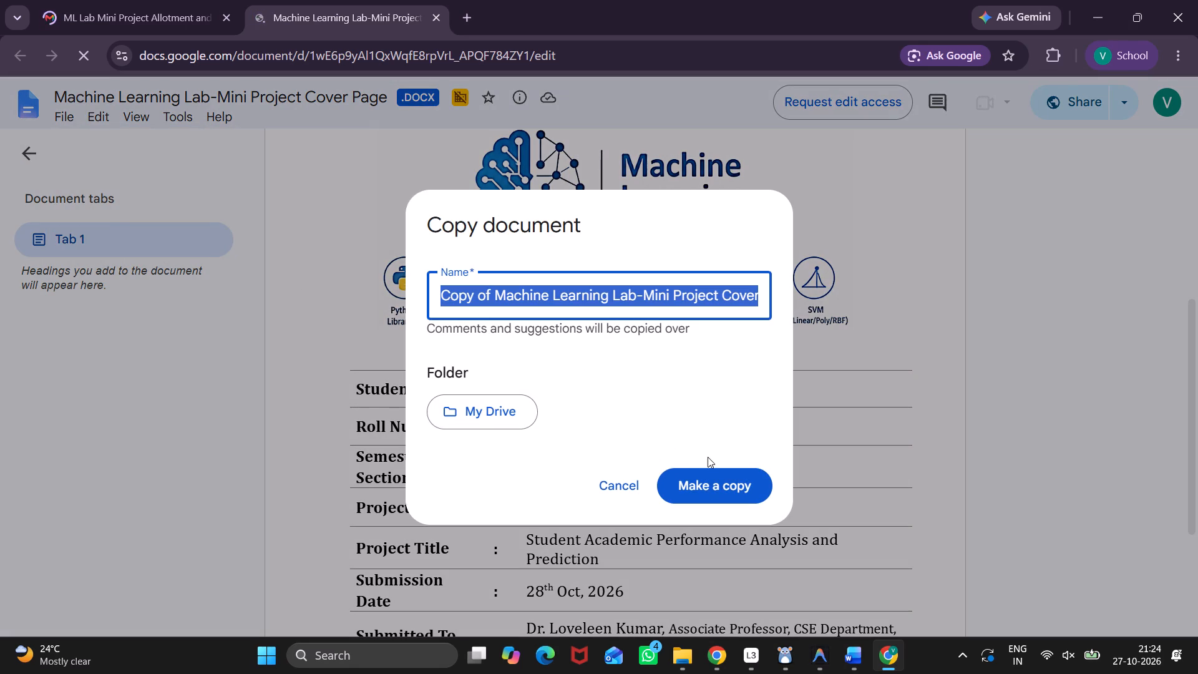
left_click(717, 492)
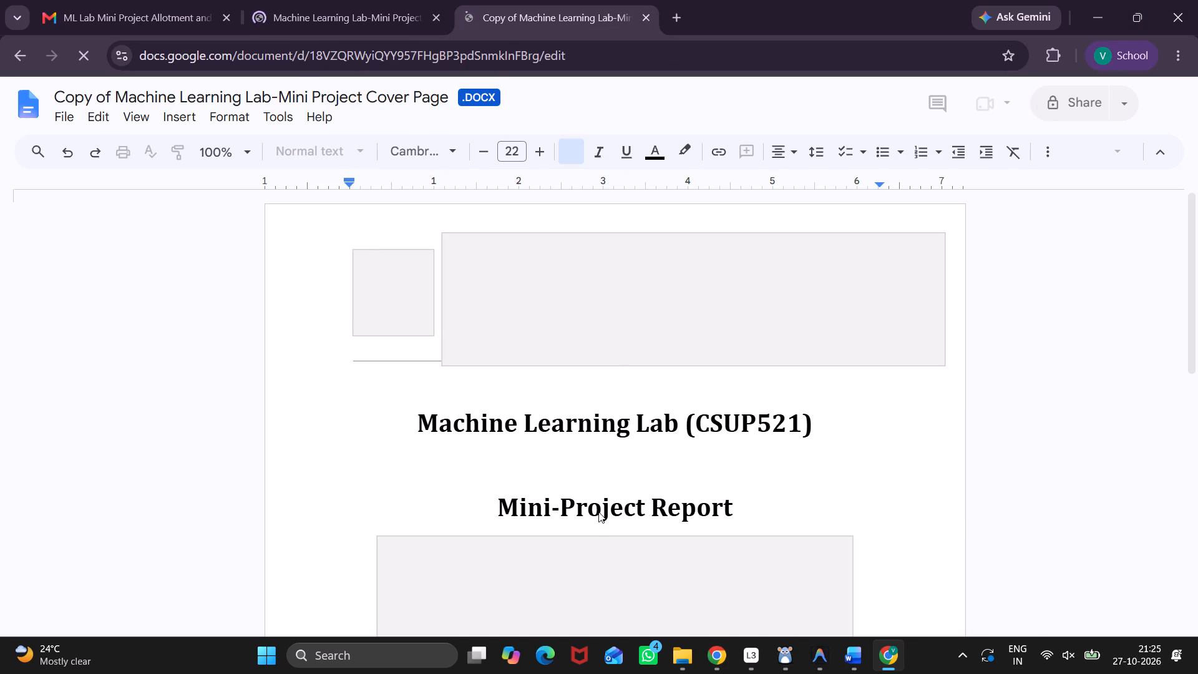
left_click(125, 152)
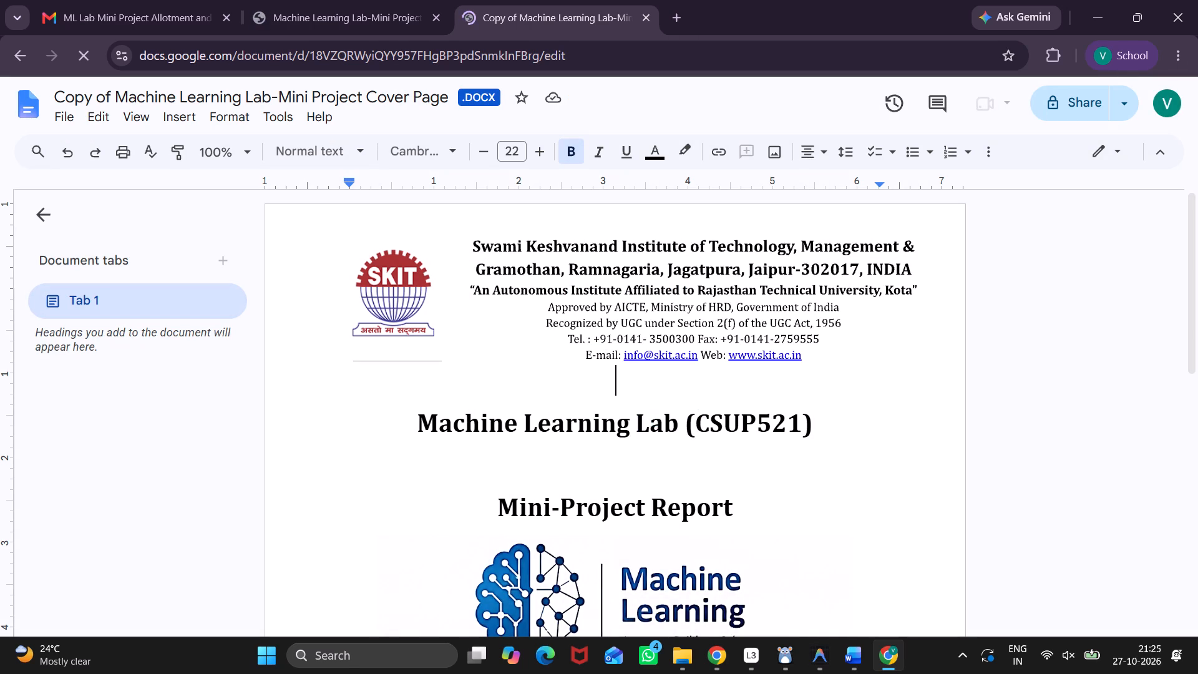
Replace the sample roll number in the copied cover page's details table with the student's own roll number.
scroll(888, 306, "down", 3)
scroll(738, 389, "down", 3)
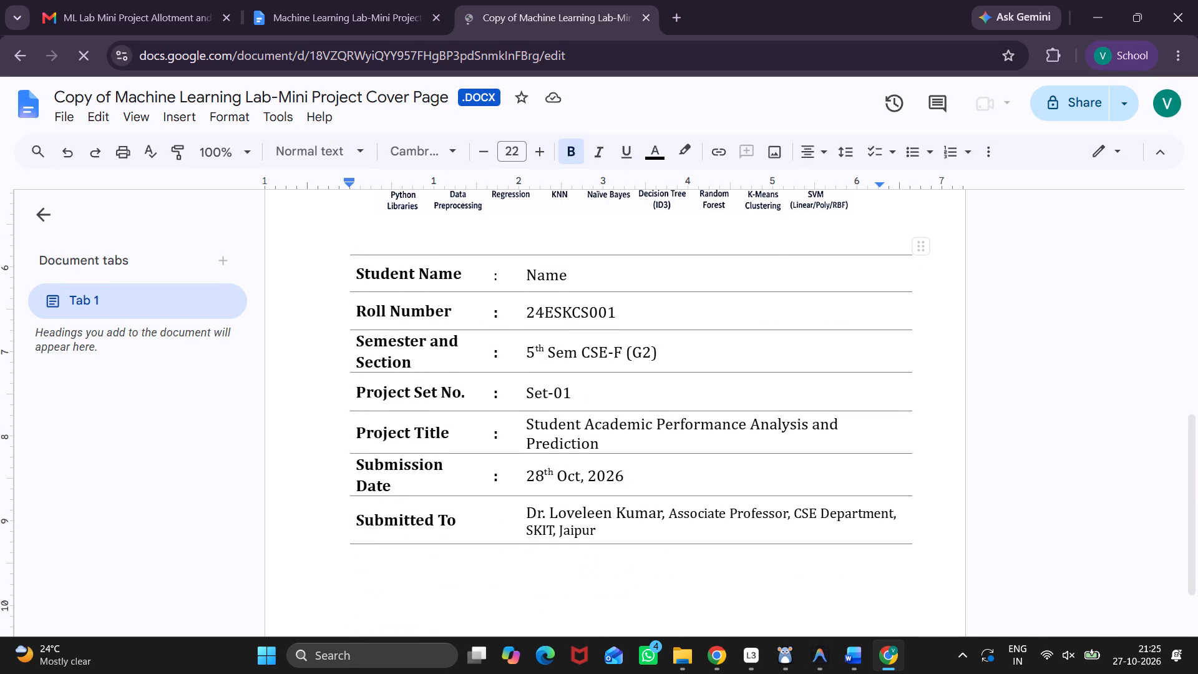
left_click(649, 326)
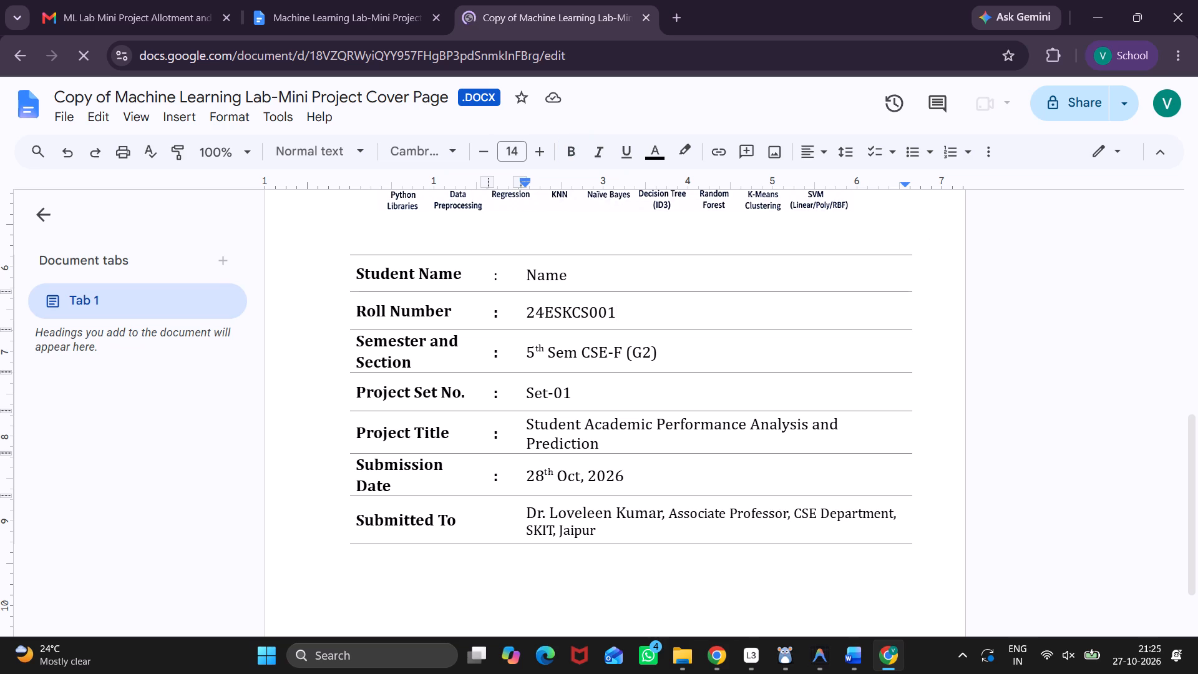
key("BackSpace")
key("BackSpace")
key("BackSpace")
key("BackSpace")
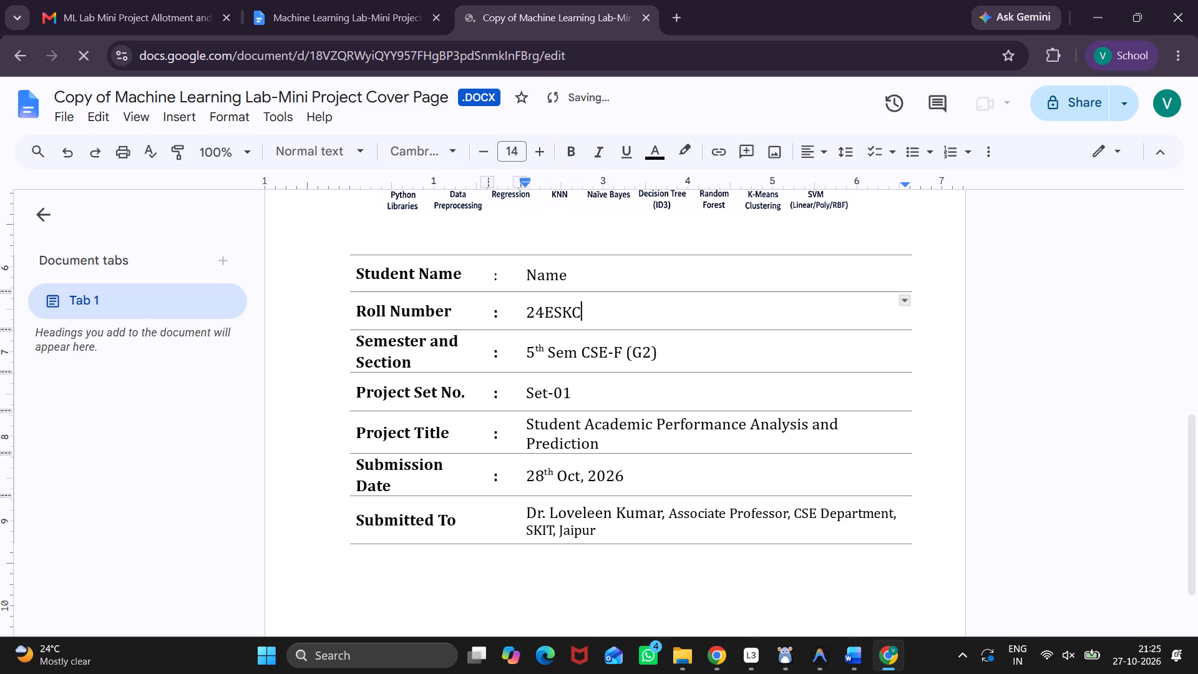
key("BackSpace")
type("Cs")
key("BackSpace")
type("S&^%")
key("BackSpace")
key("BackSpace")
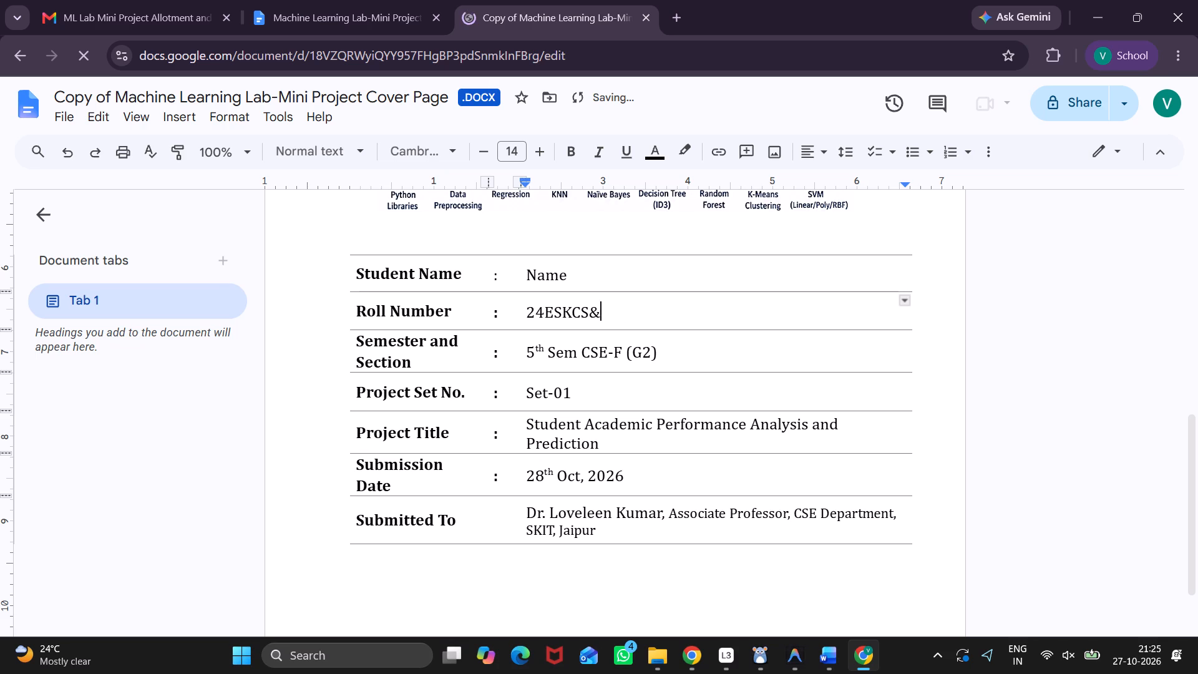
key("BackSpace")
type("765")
Change the group in the Semester and Section row to G1.
left_click(651, 356)
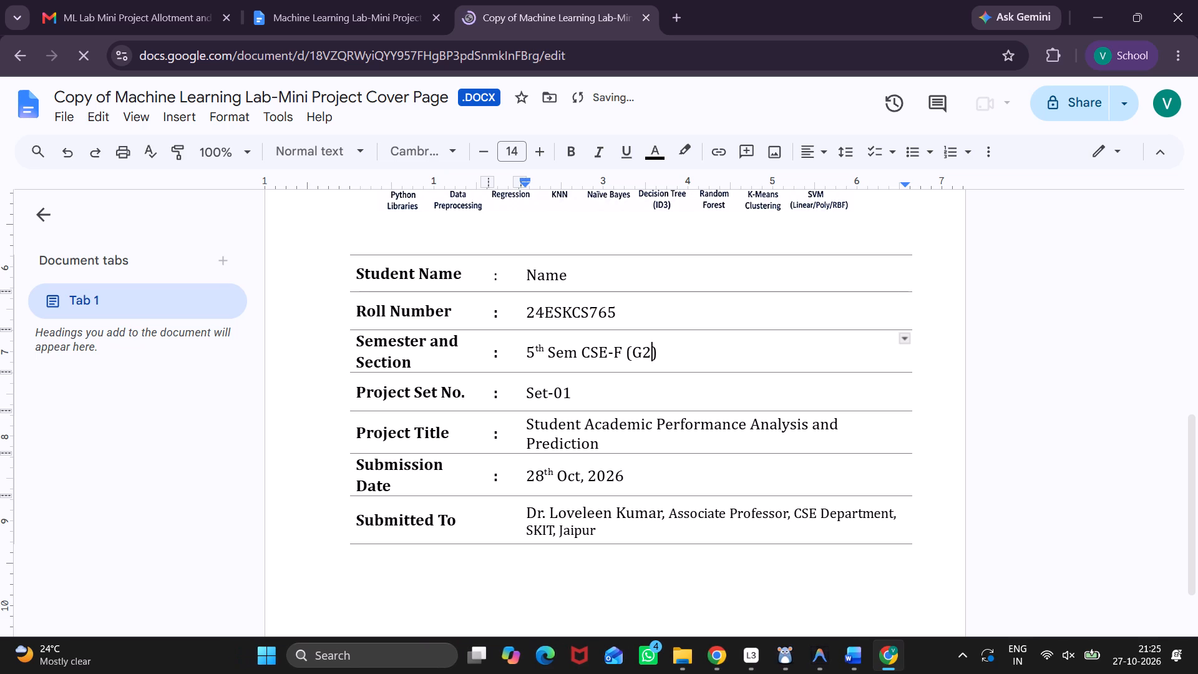
key("BackSpace")
key("1")
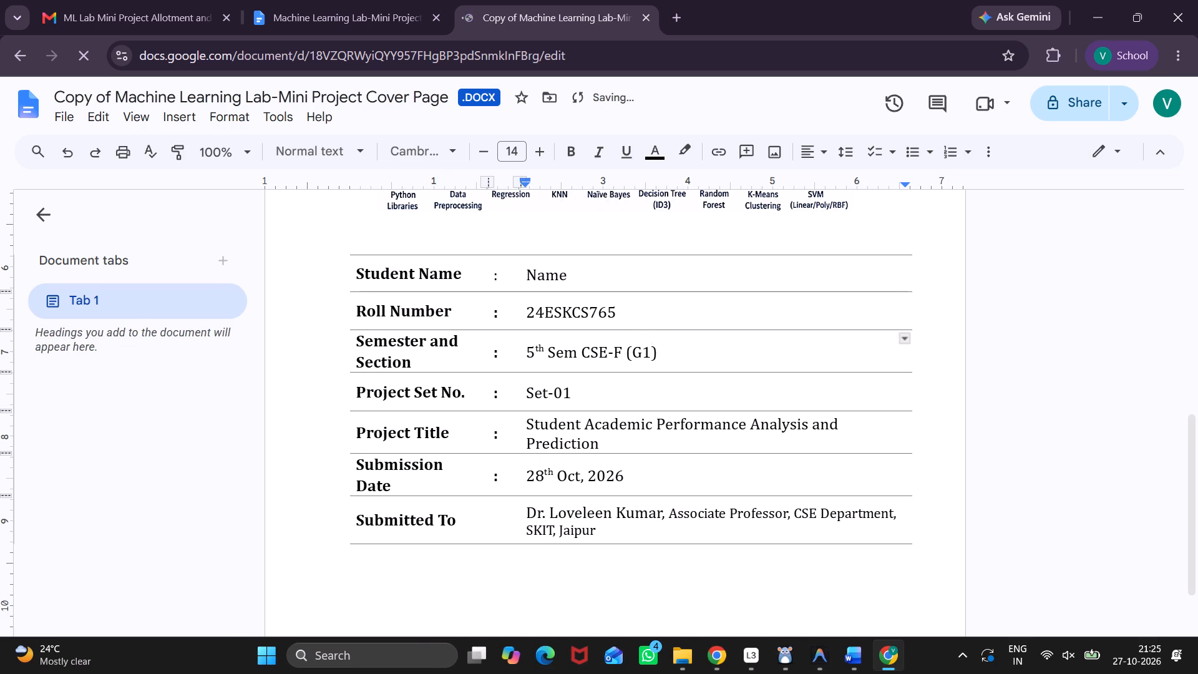
Set the Project Set No. on the cover page to Set-12.
left_click(583, 396)
key("BackSpace")
key("BackSpace")
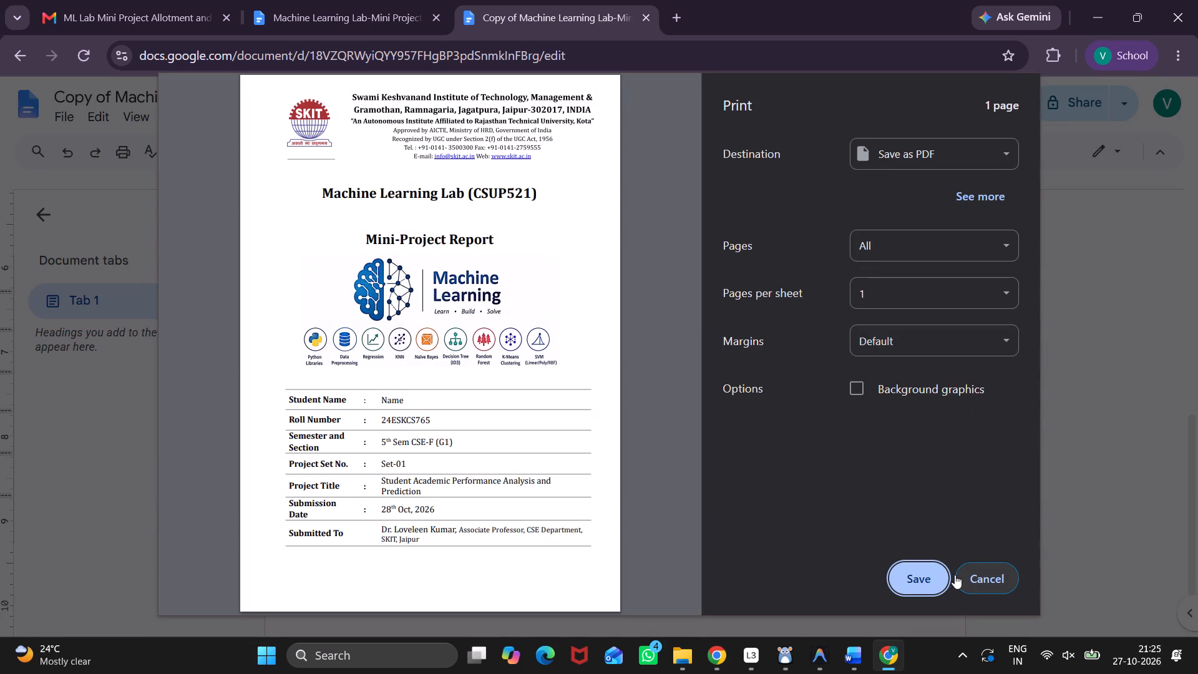
left_click(993, 578)
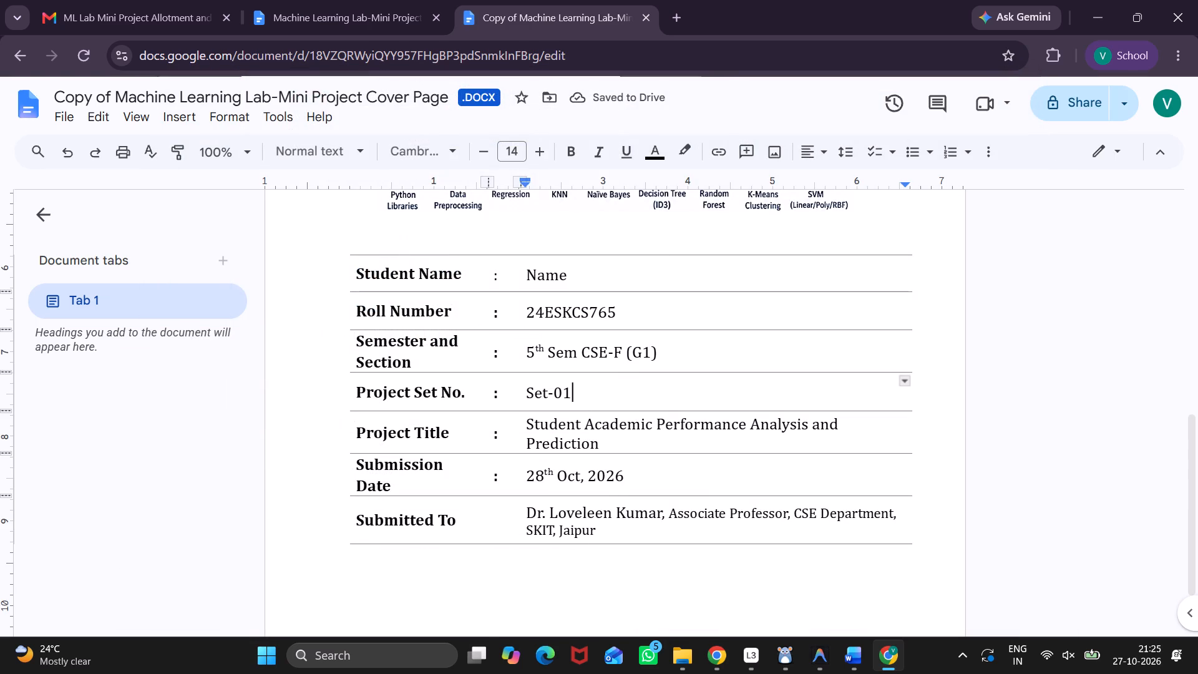
key("BackSpace")
key("BackSpace")
type("12")
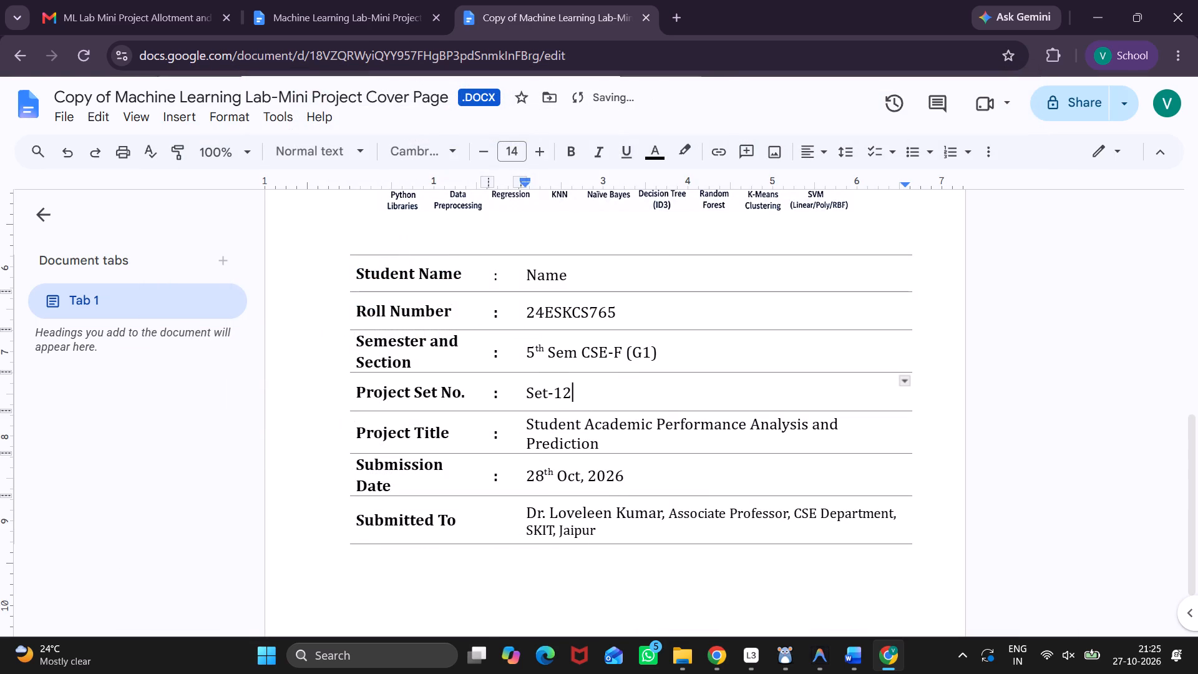
Delete the sample project title from the Project Title row.
left_click_drag(606, 449, 601, 446)
left_click_drag(601, 446, 521, 421)
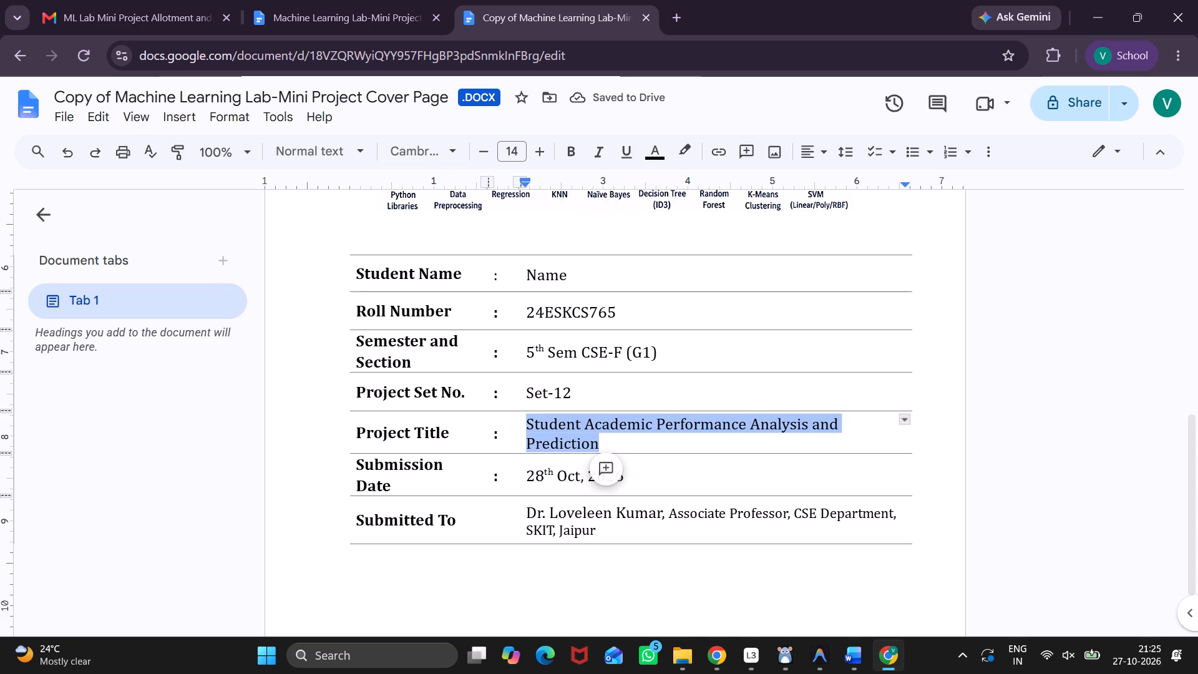
key("BackSpace")
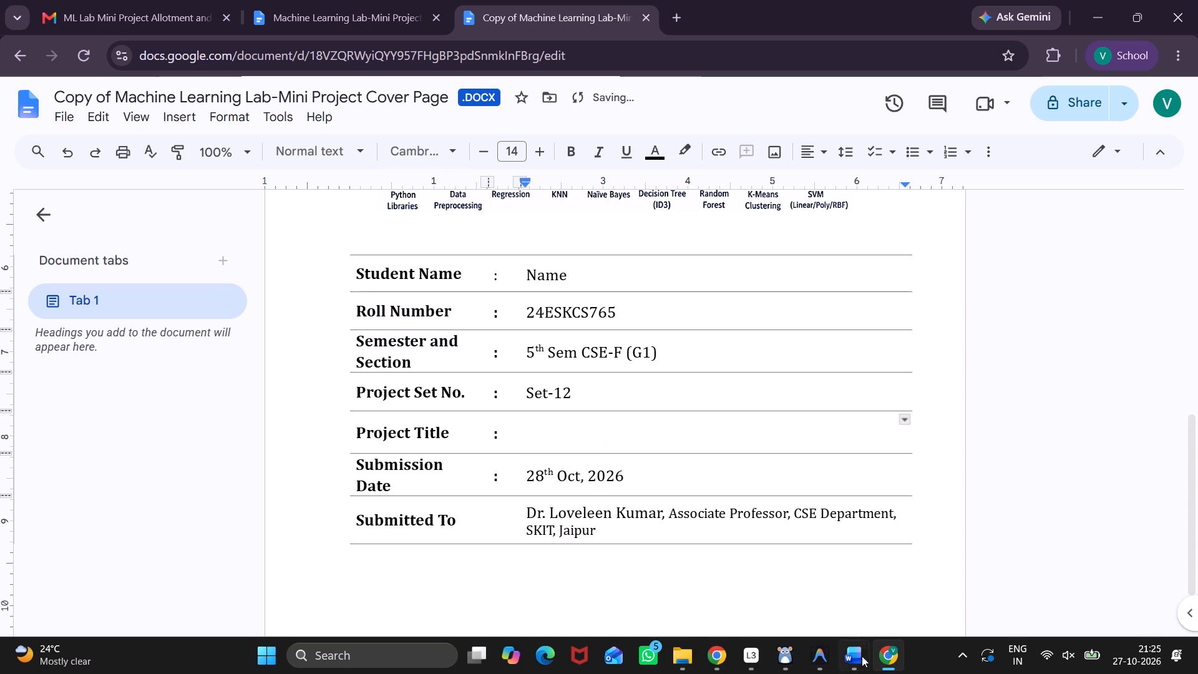
Switch to the Word report "q" and copy the page header text "NETWORK INTRUSION DETECTION & TRAFFIC GROUPING".
left_click(854, 673)
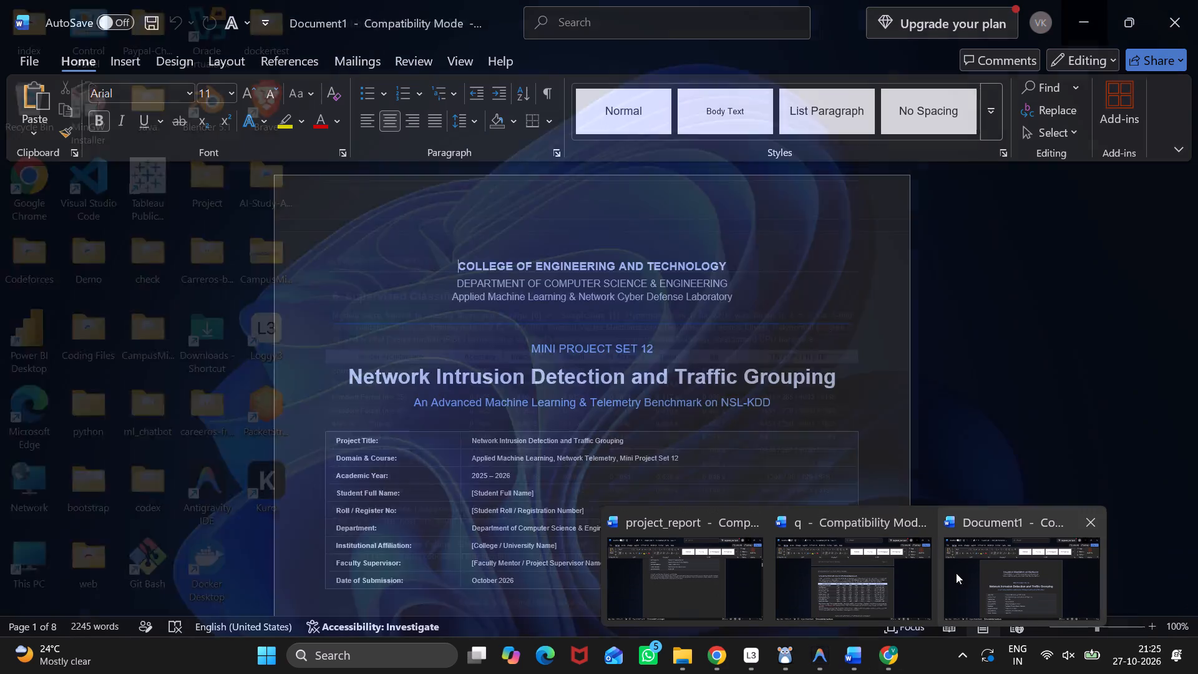
left_click(887, 584)
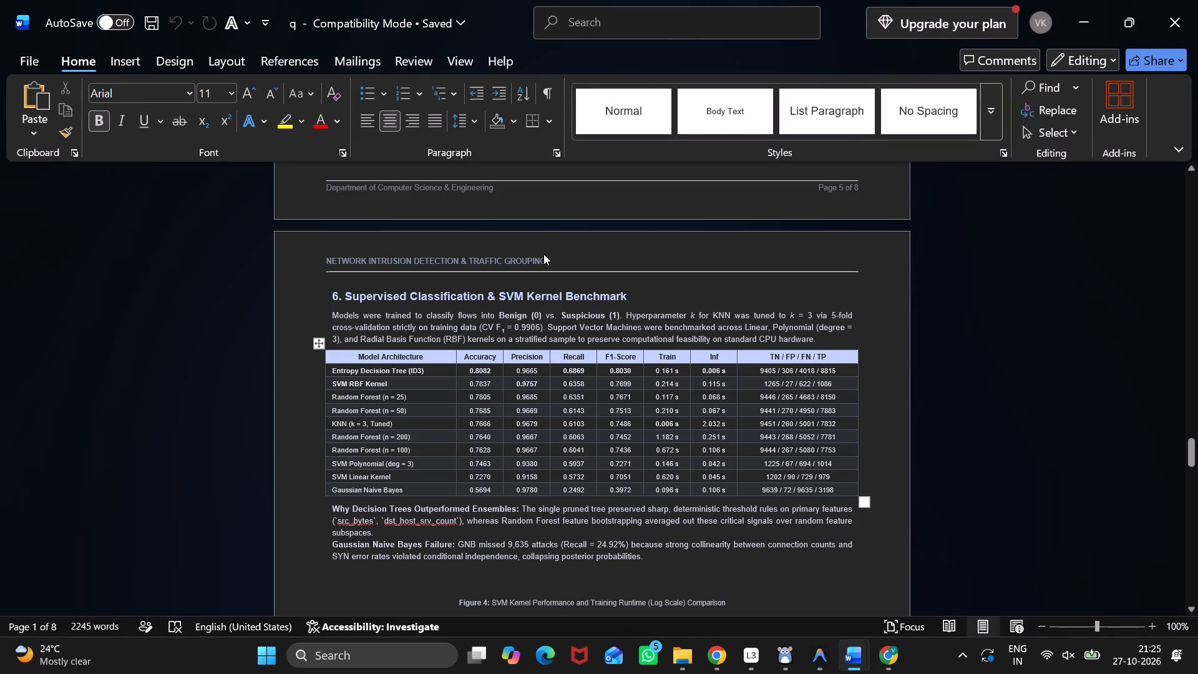
left_click_drag(547, 255, 387, 260)
left_click(543, 254)
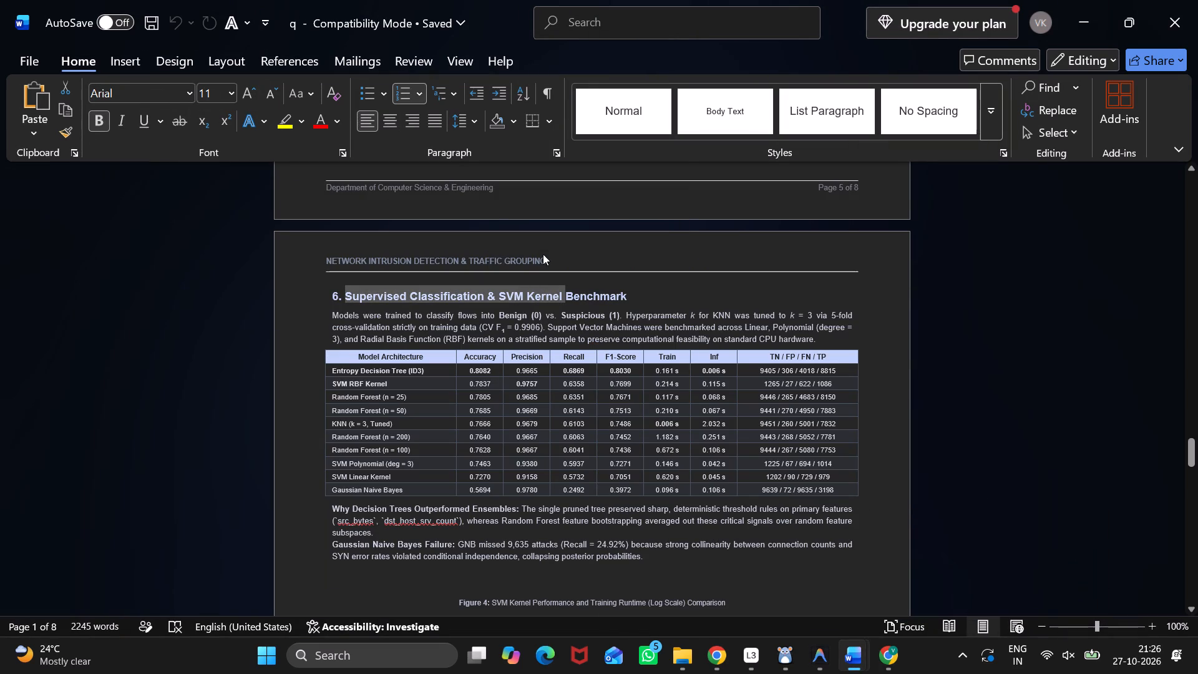
double_click(548, 258)
left_click(548, 264)
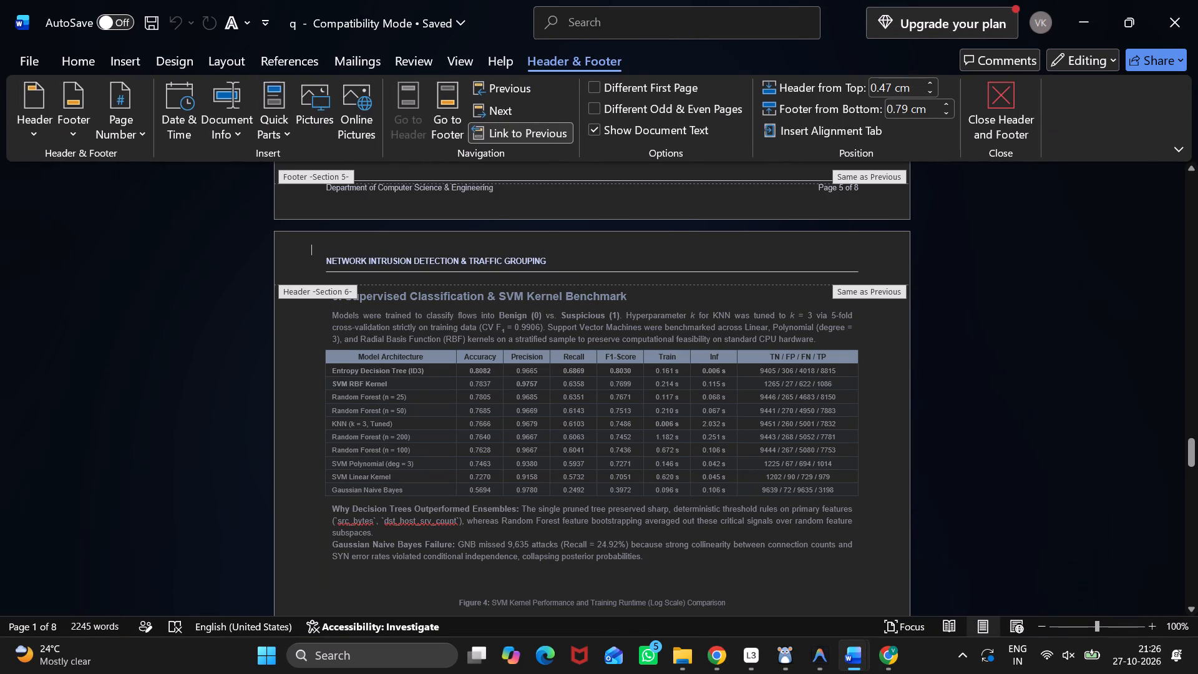
left_click(548, 264)
double_click(530, 261)
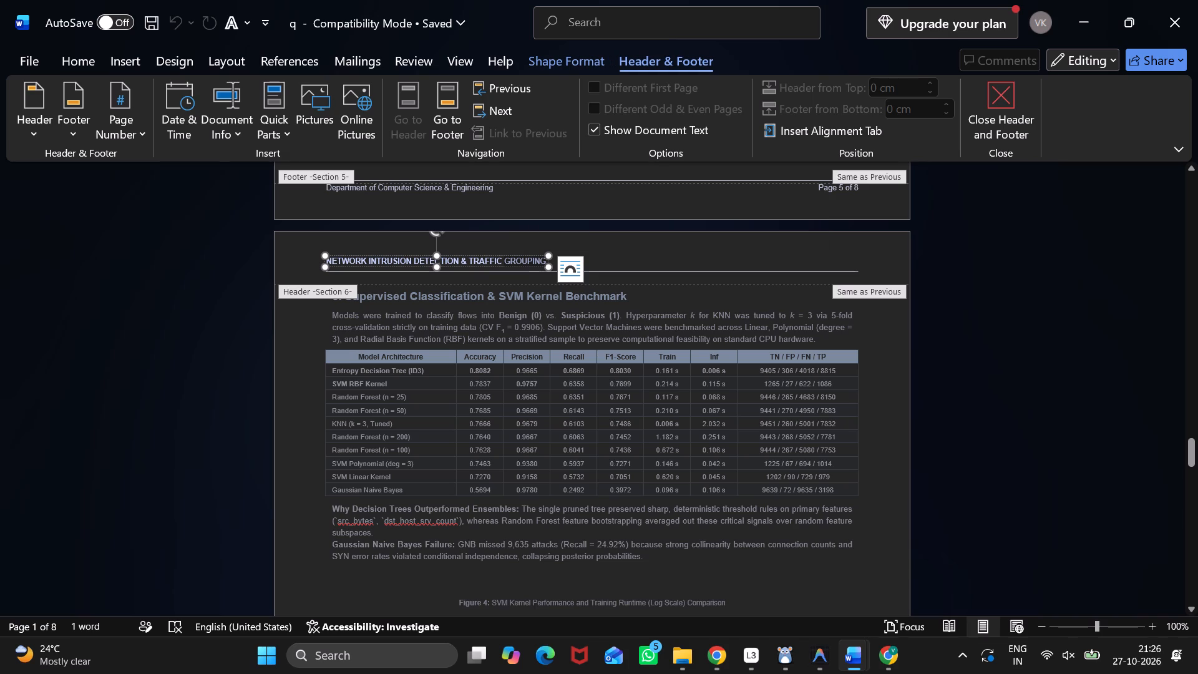
key("ctrl+a")
key("ctrl+c")
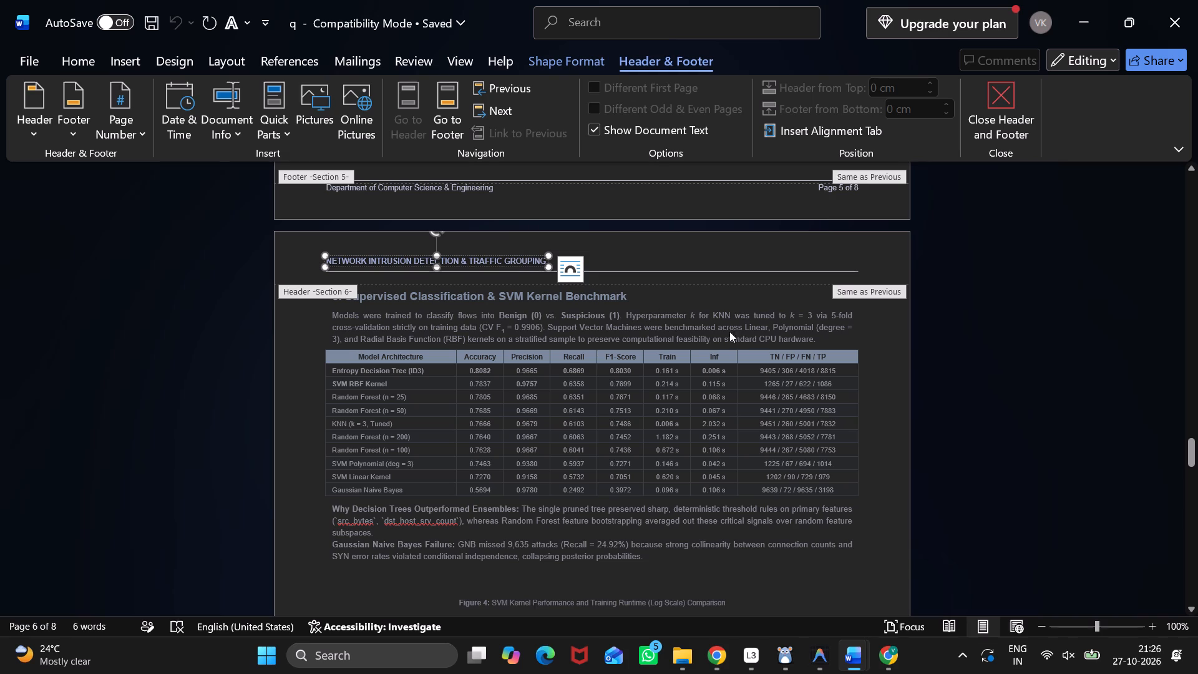
left_click(963, 389)
double_click(885, 454)
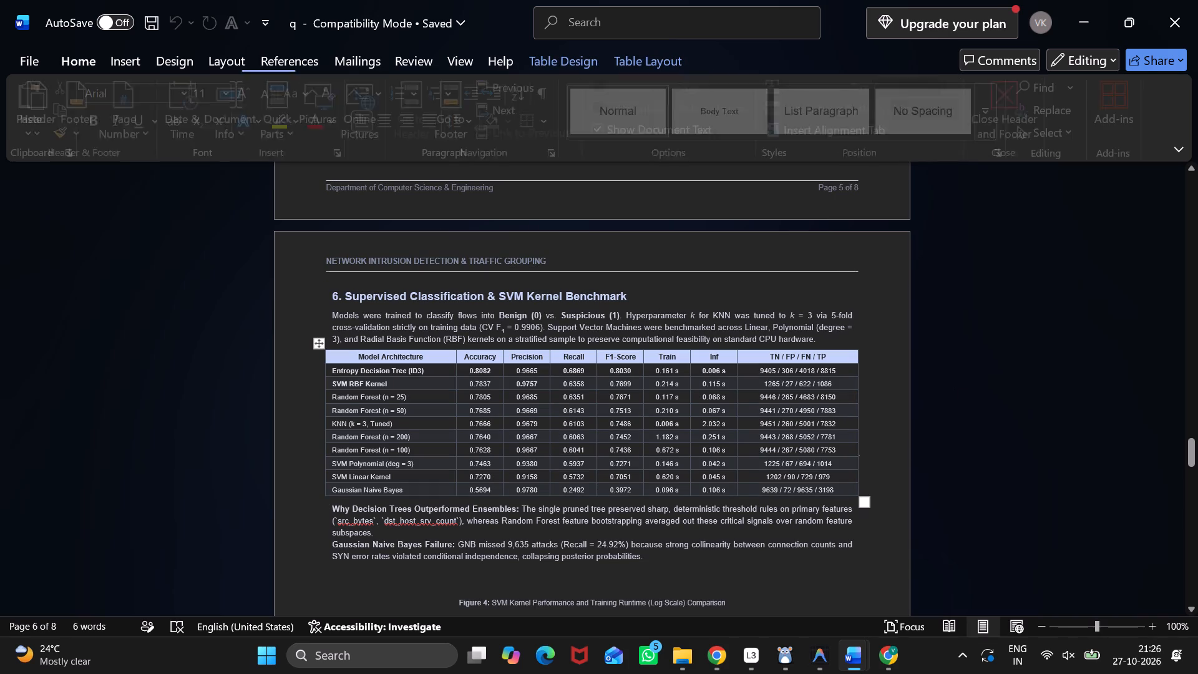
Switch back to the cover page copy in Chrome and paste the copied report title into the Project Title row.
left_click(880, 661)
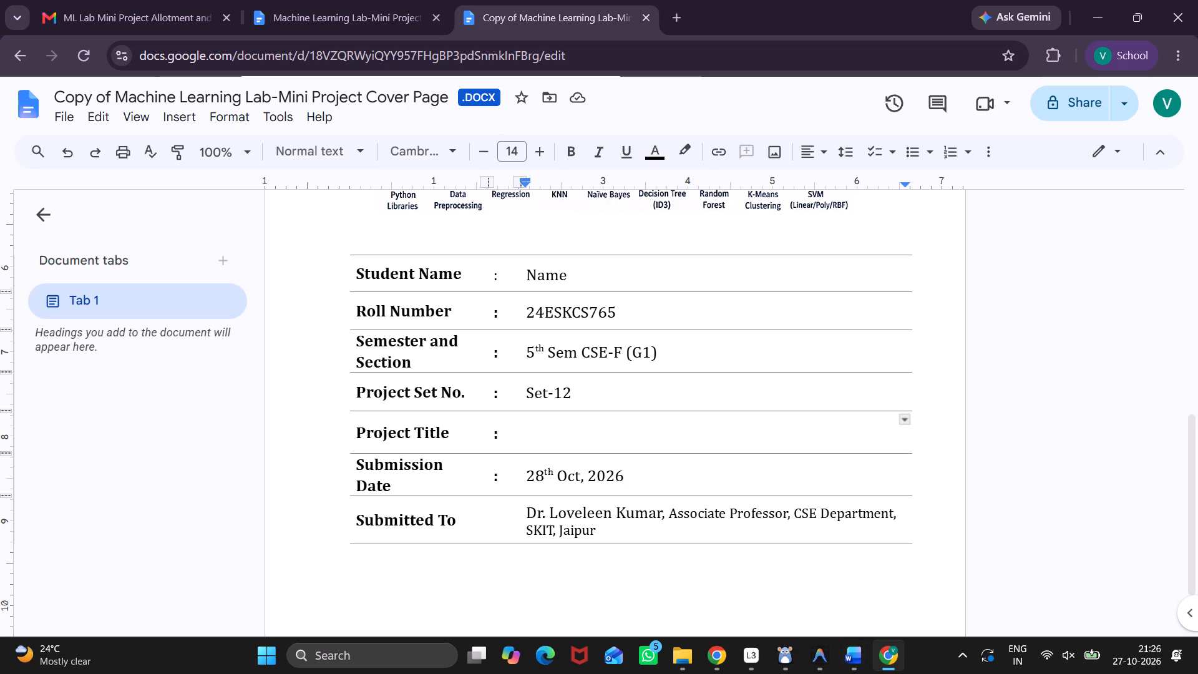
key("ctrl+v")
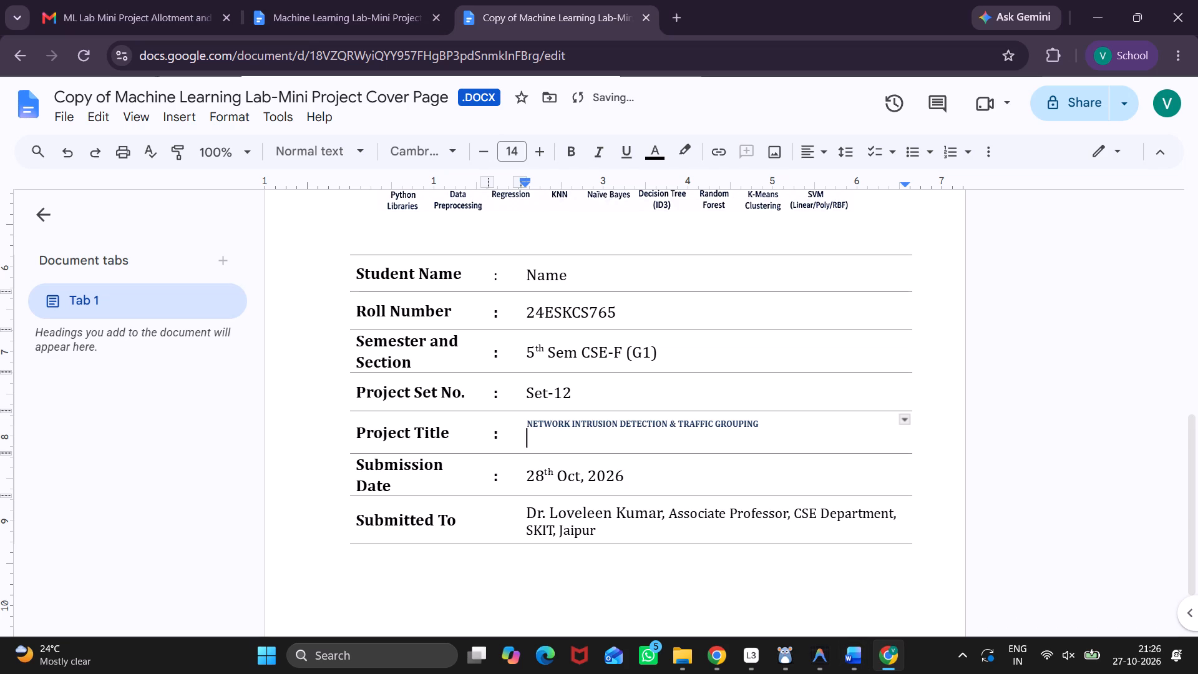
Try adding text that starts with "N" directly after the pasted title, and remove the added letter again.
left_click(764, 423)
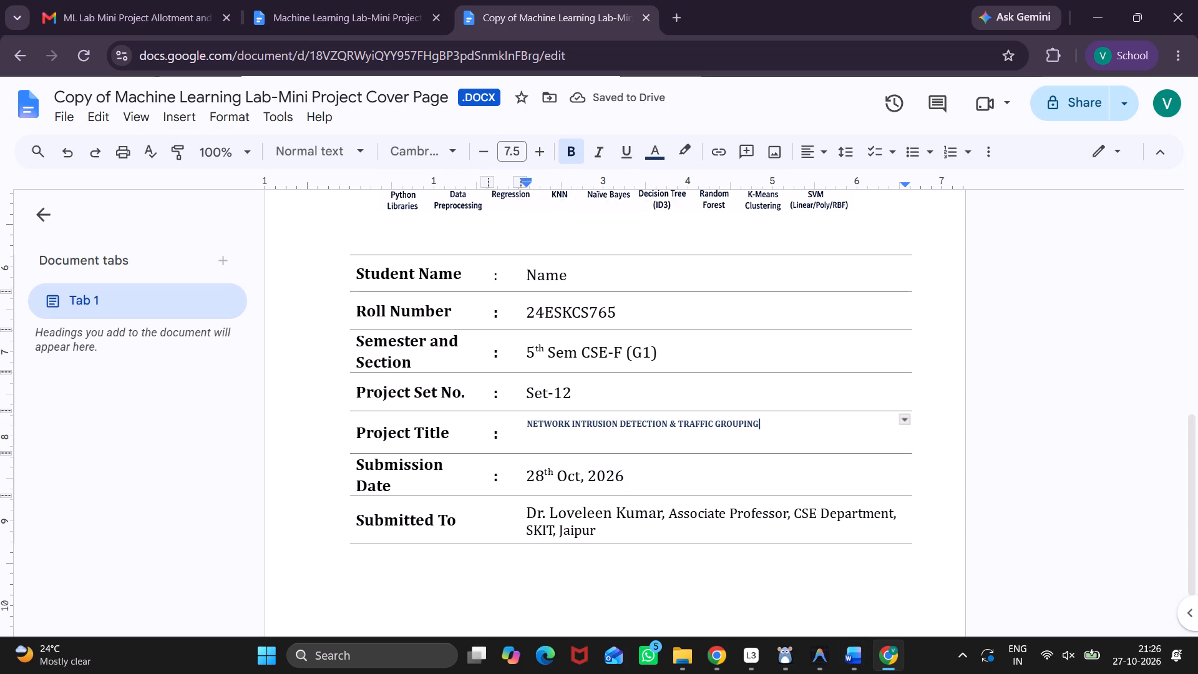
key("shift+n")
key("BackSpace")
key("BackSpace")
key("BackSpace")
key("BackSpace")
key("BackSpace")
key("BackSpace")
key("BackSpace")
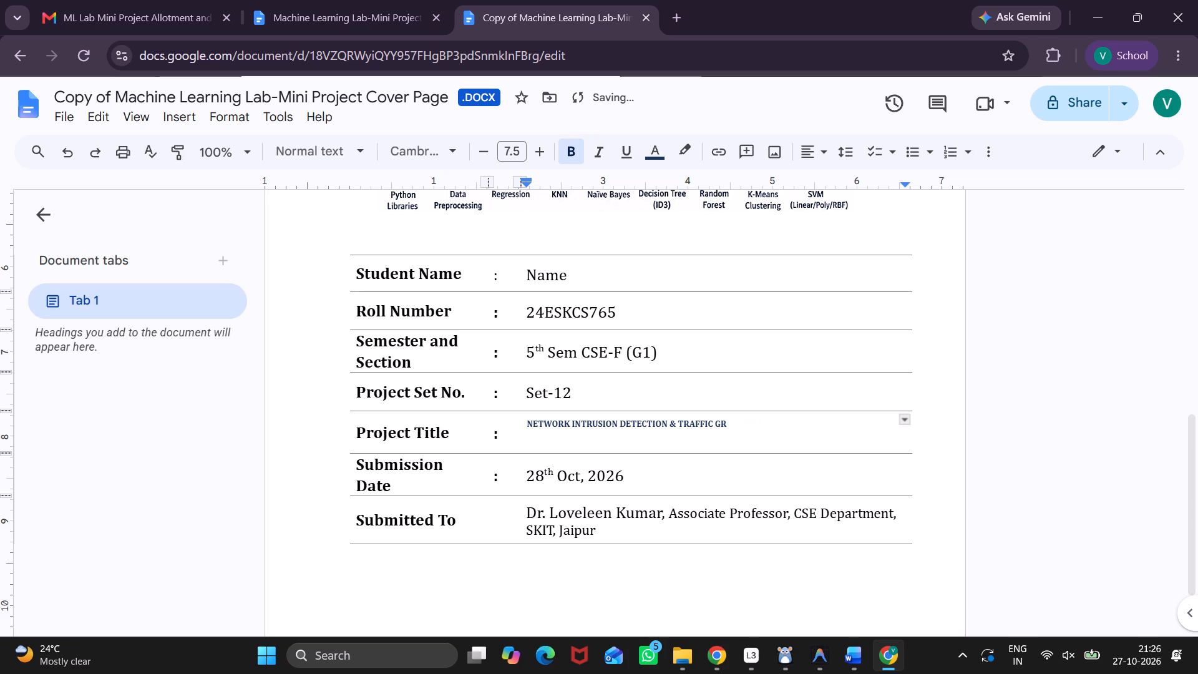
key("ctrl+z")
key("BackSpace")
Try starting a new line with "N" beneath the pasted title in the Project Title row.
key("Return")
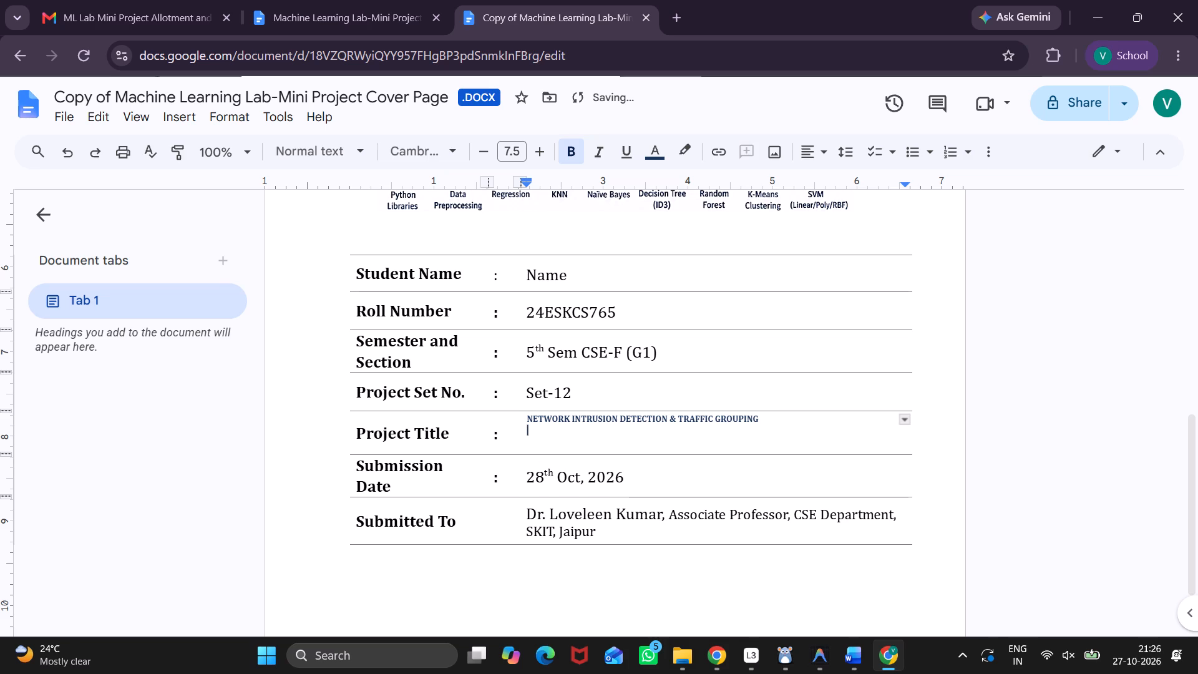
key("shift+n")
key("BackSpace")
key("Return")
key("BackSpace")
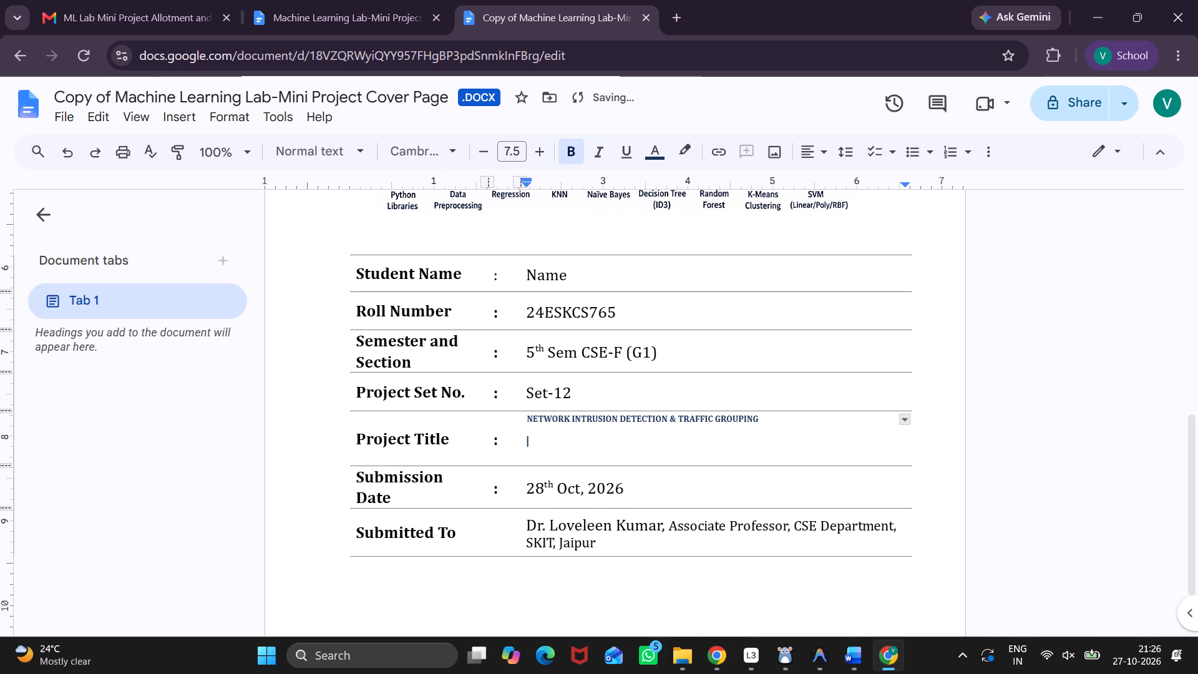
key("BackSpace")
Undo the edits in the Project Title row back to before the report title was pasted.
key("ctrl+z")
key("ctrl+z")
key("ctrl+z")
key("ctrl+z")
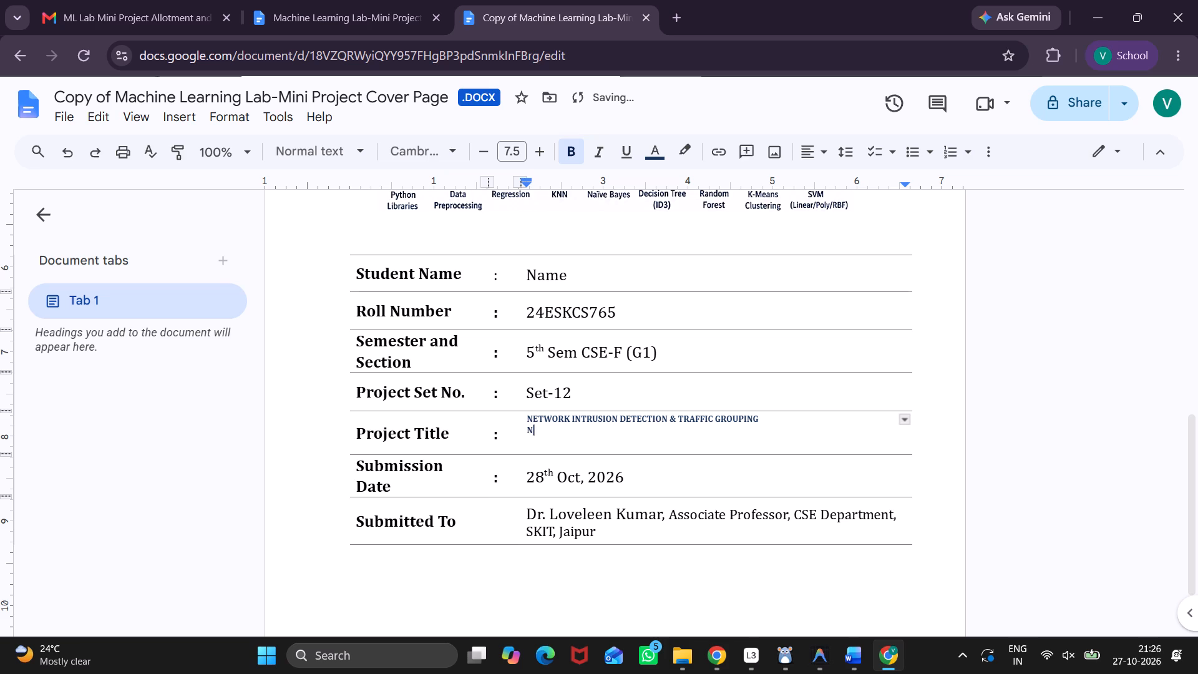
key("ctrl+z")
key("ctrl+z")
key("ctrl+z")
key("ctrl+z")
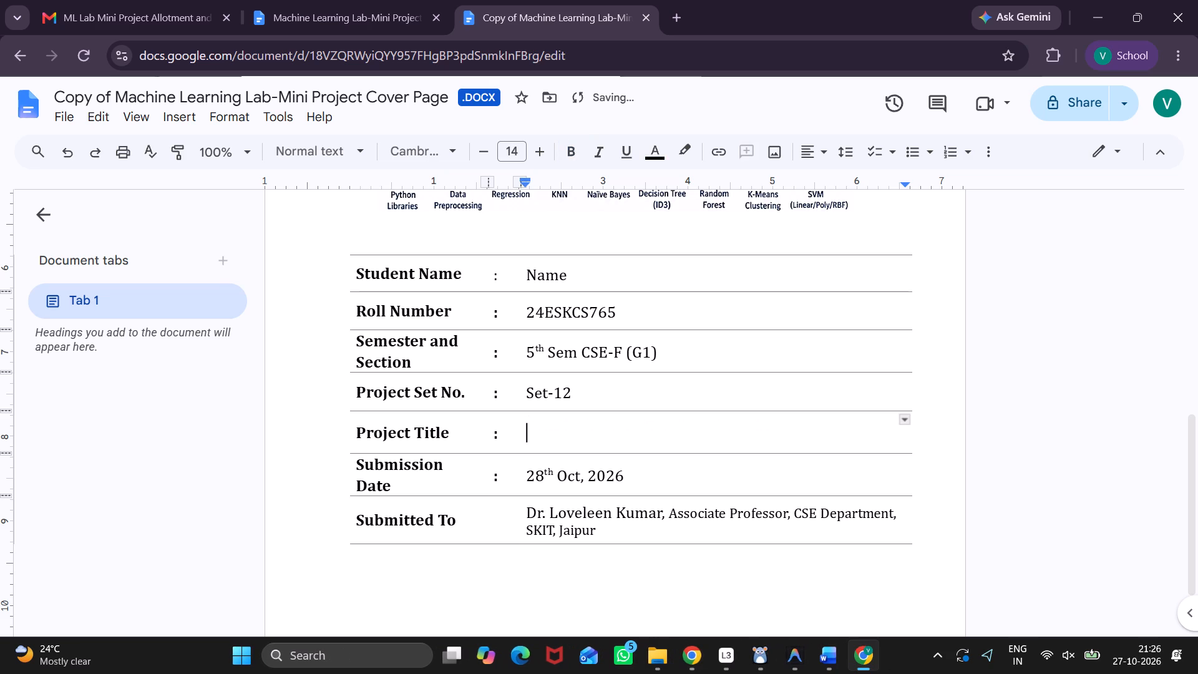
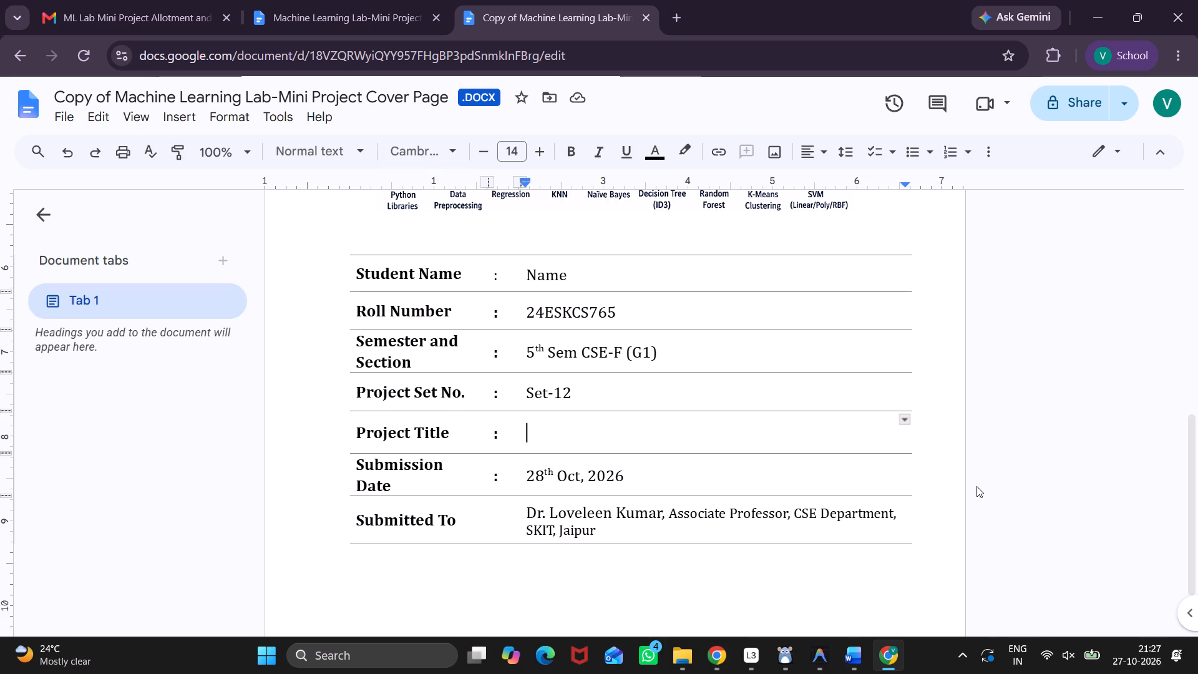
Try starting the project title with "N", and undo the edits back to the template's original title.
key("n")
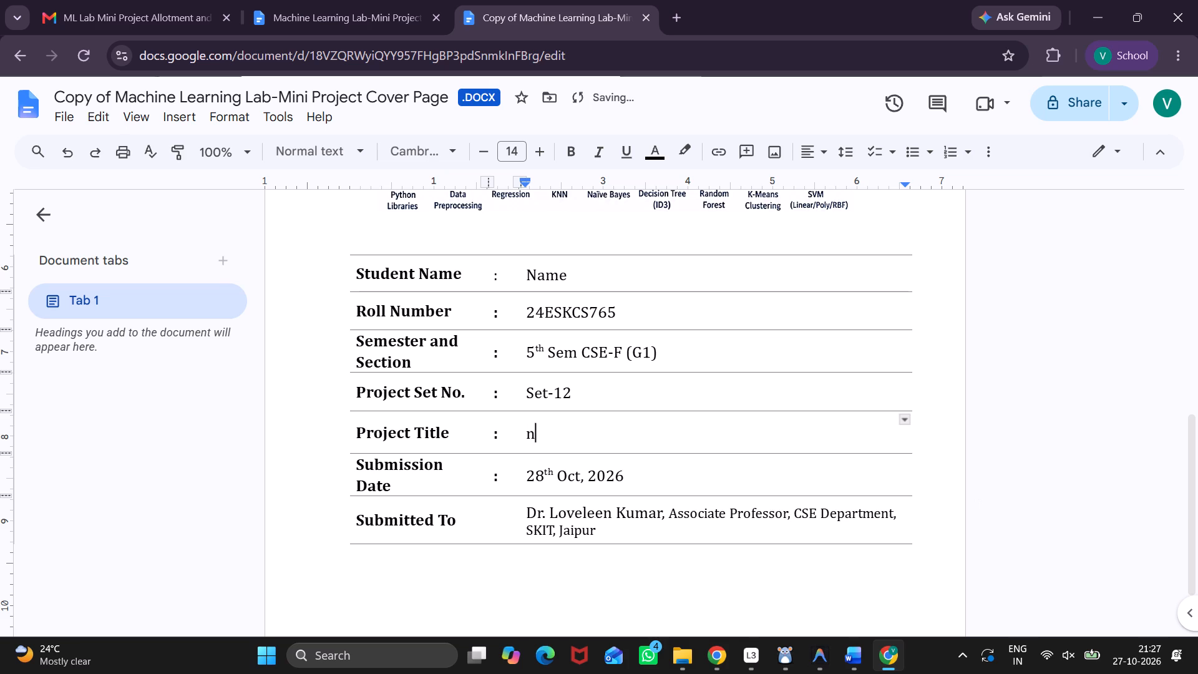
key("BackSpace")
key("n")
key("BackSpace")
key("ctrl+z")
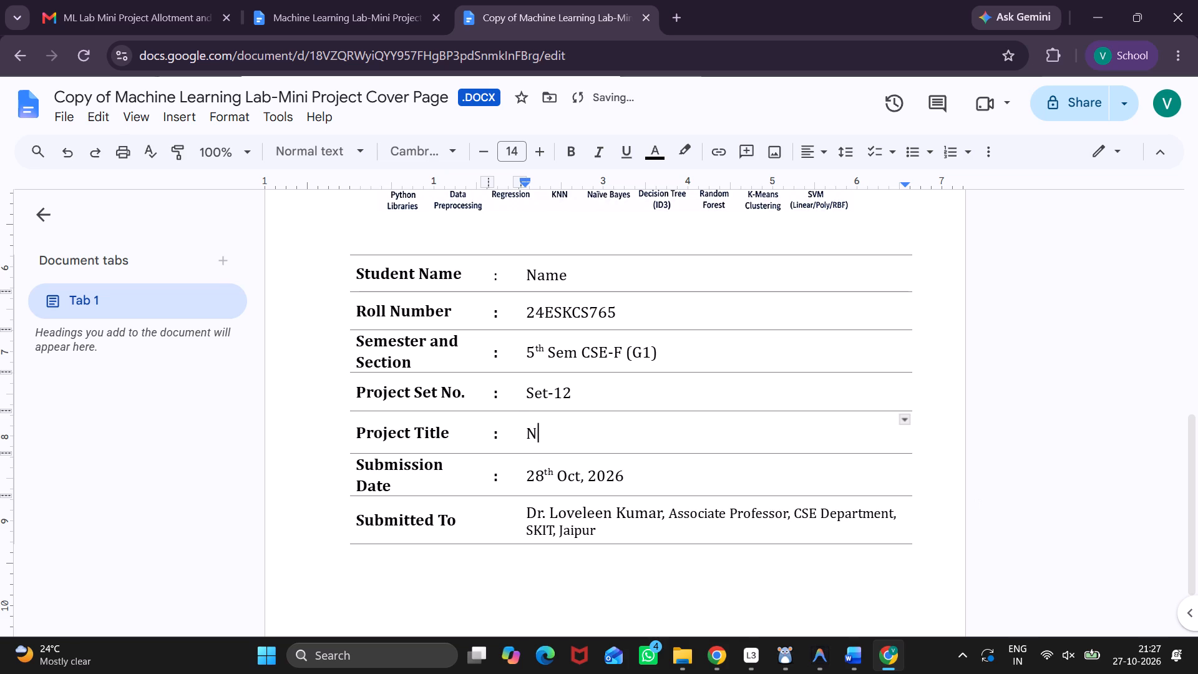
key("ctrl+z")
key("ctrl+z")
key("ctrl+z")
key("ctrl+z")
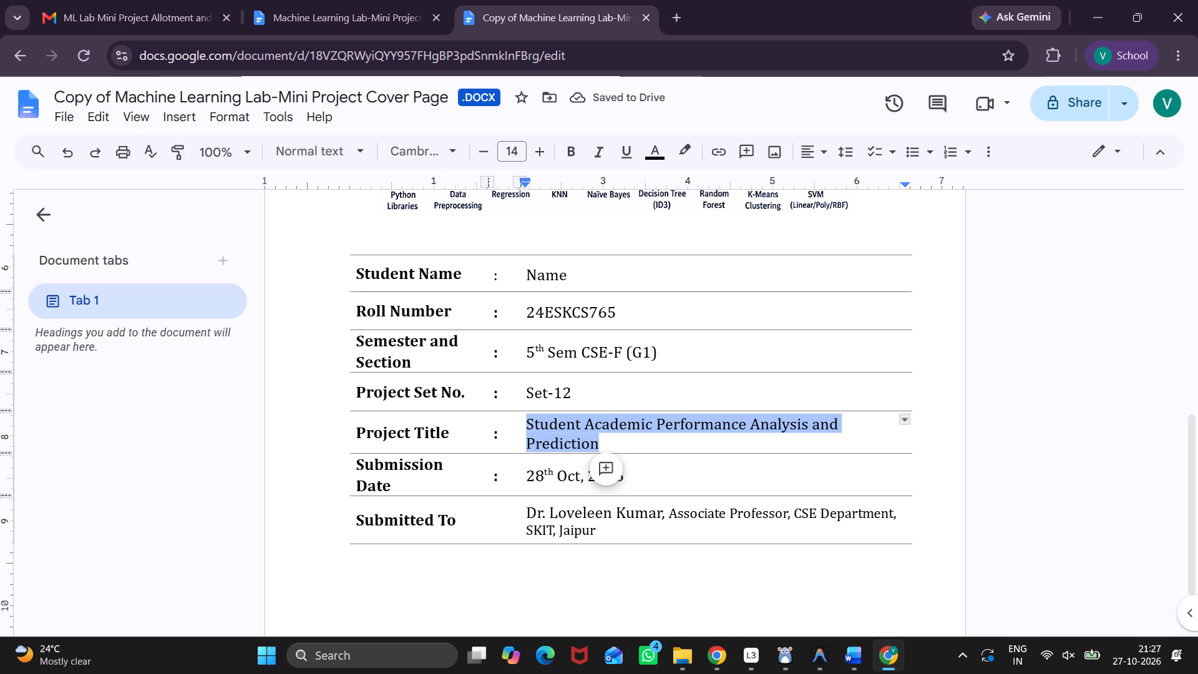
Replace the template title in the Project Title row with "Network Instrusion Detection".
key("ctrl+y")
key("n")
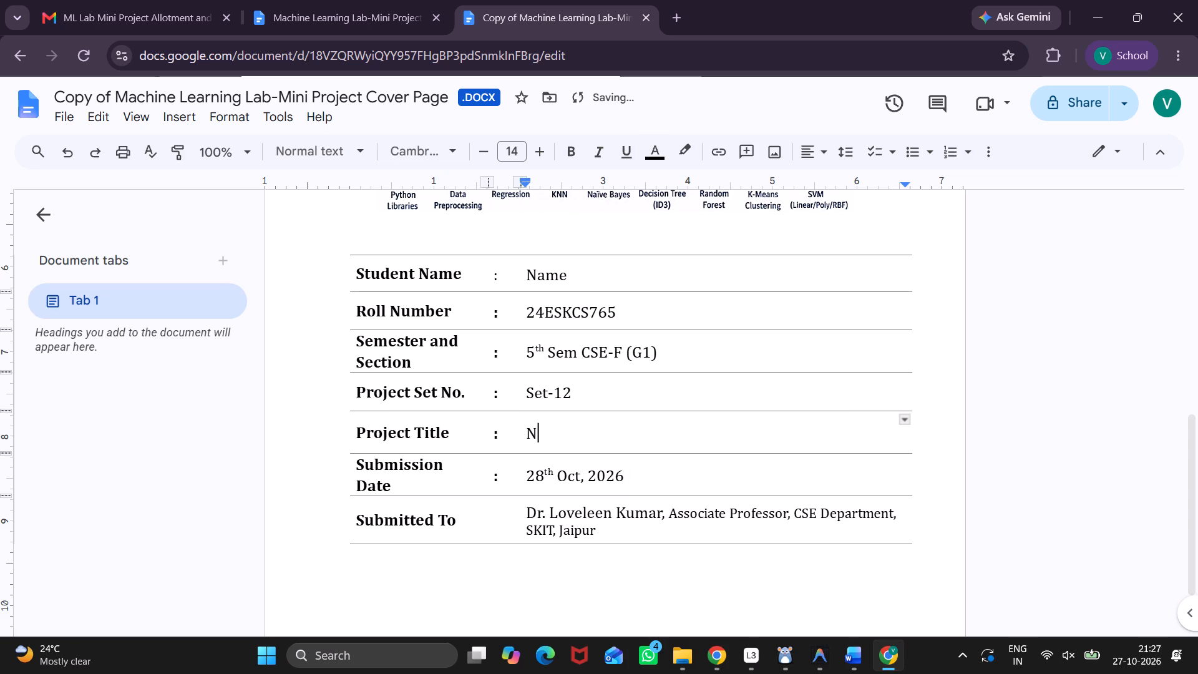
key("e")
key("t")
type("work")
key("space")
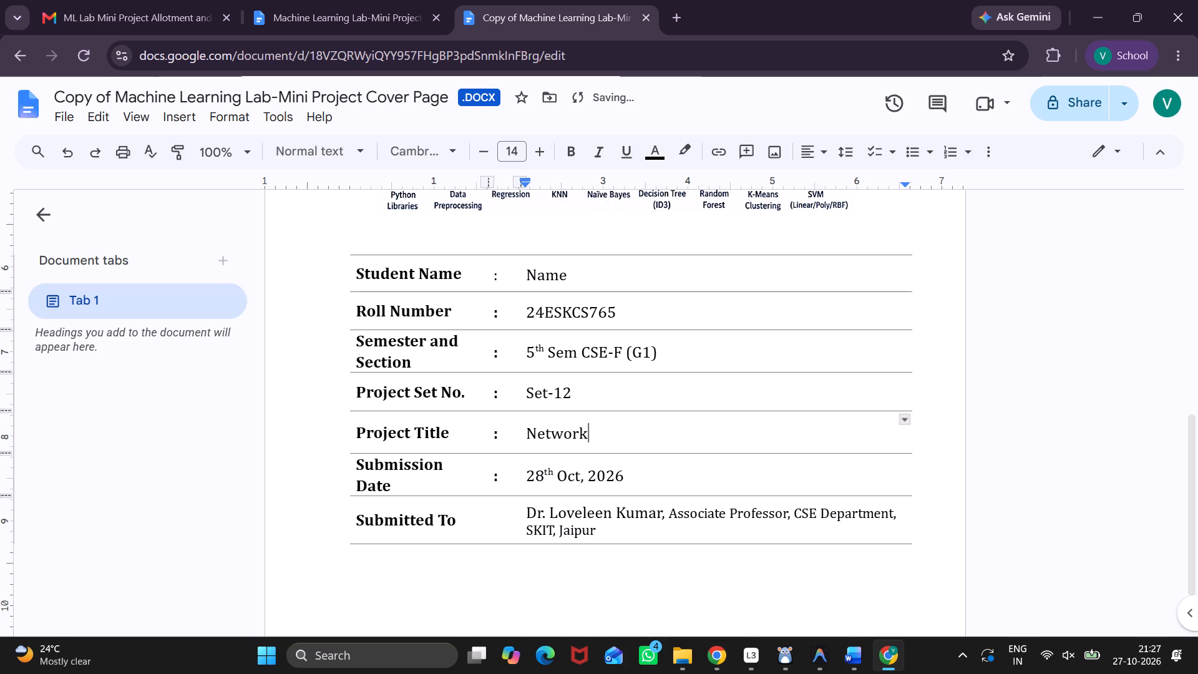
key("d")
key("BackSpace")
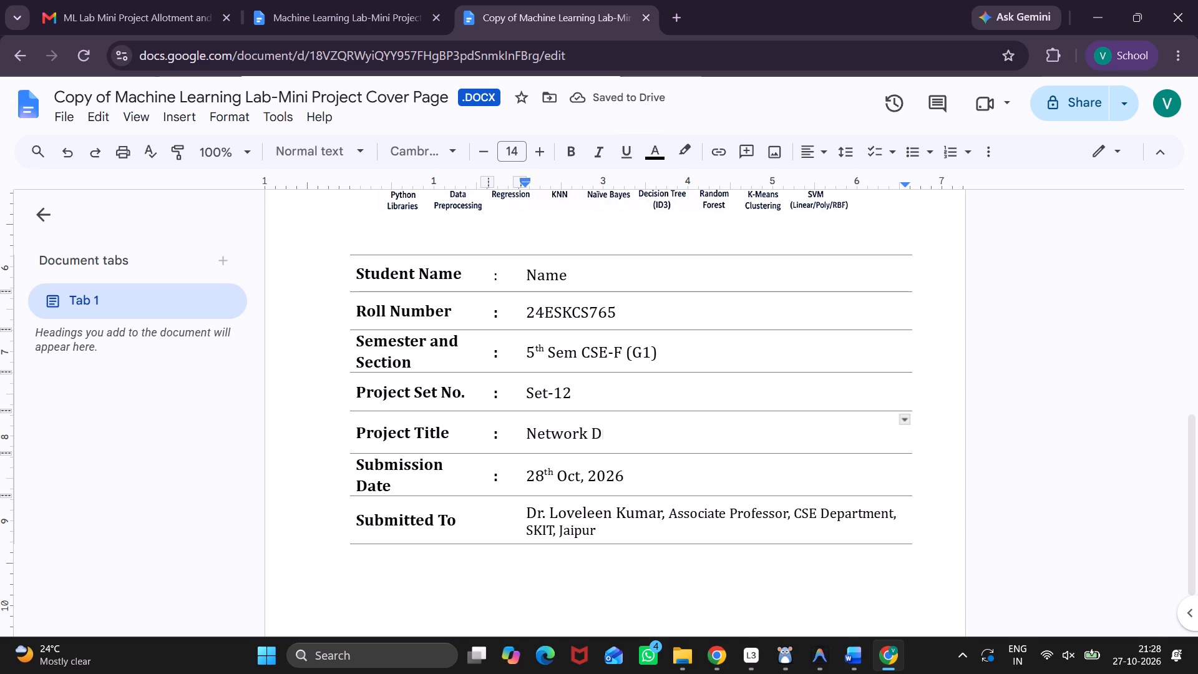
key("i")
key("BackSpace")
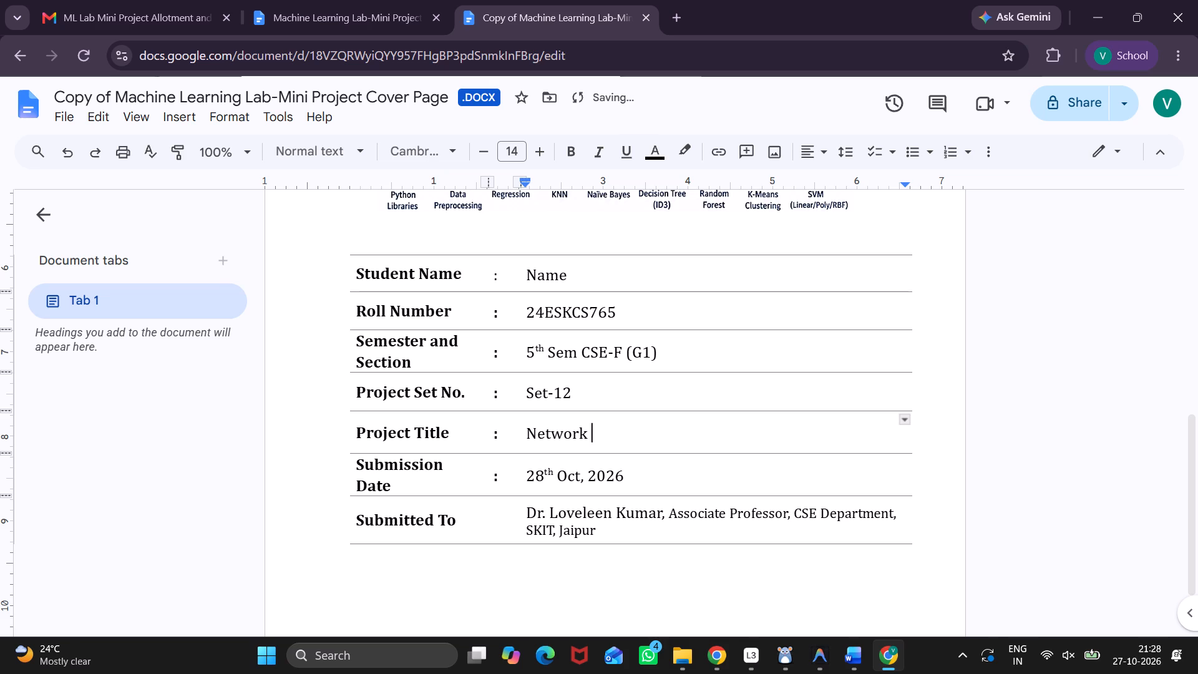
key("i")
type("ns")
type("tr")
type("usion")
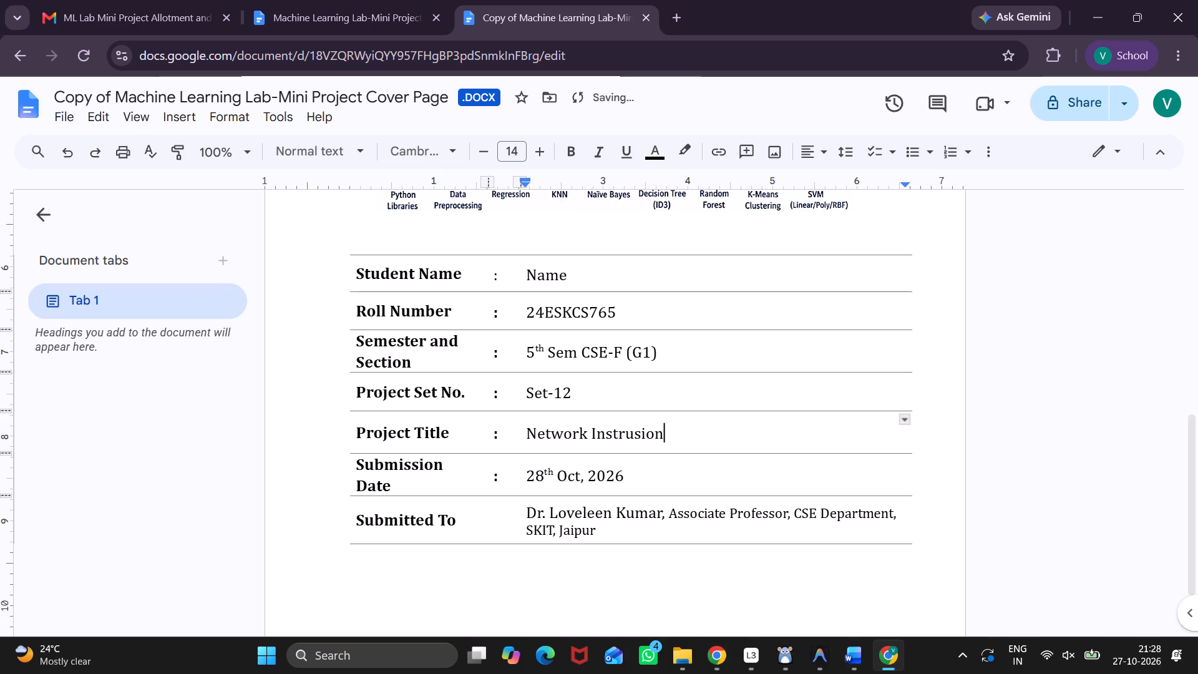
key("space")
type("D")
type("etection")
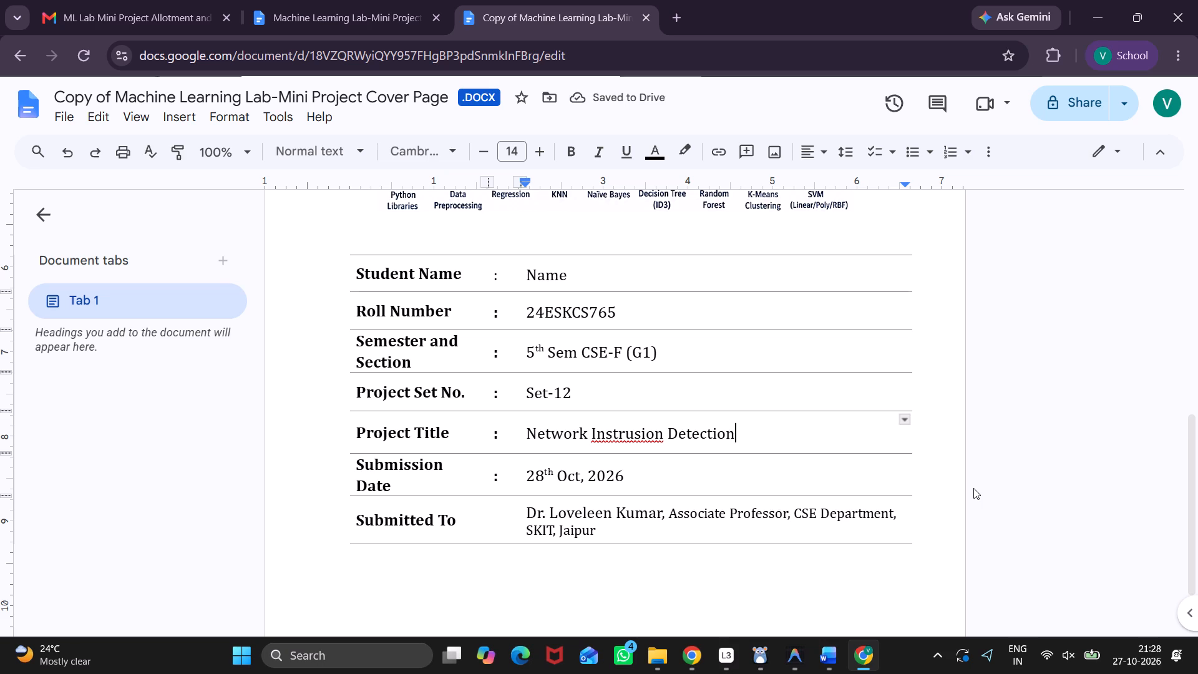
Extend the project title with "and Traffic Grouping".
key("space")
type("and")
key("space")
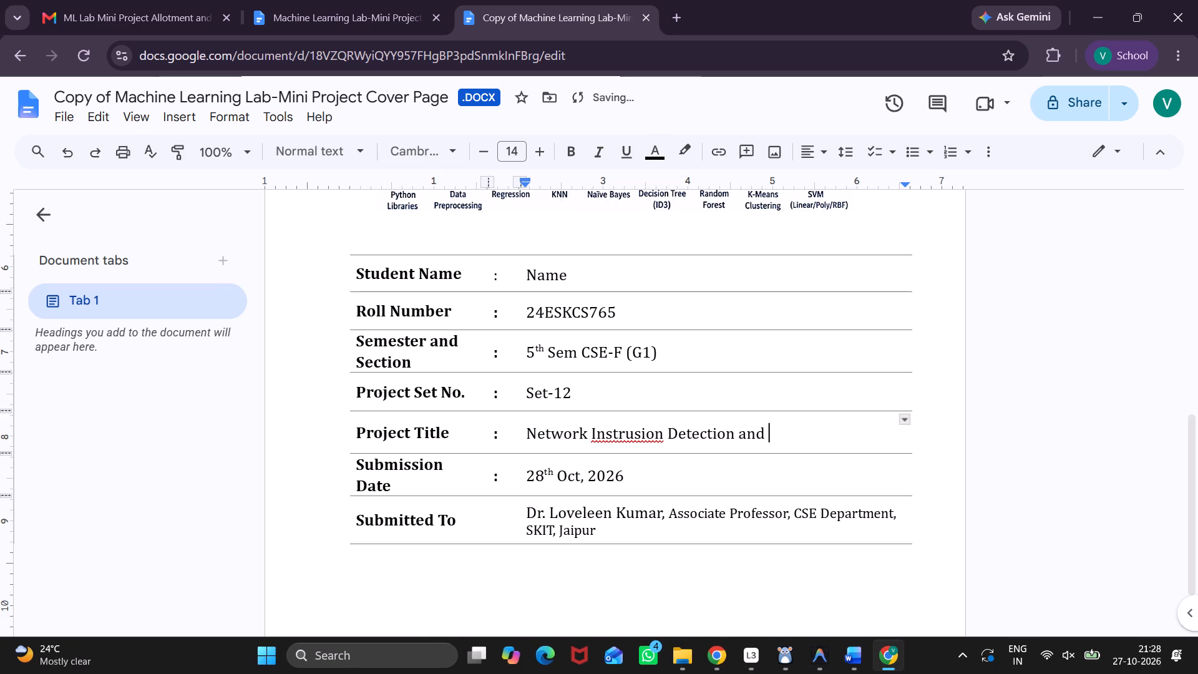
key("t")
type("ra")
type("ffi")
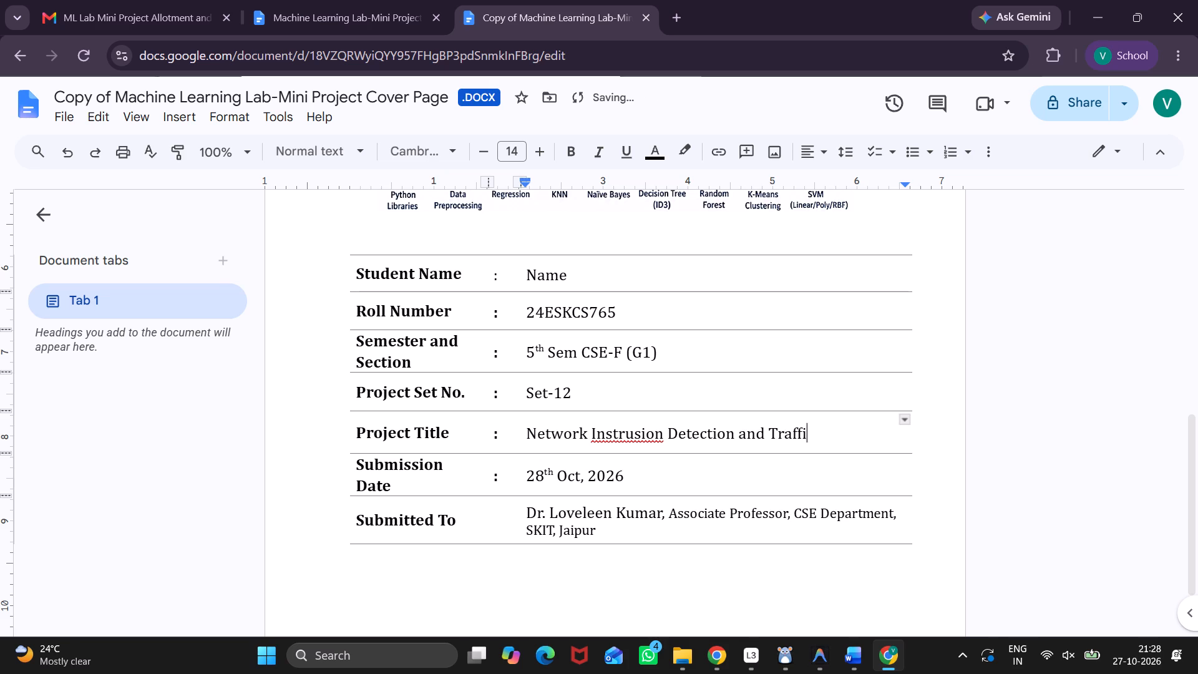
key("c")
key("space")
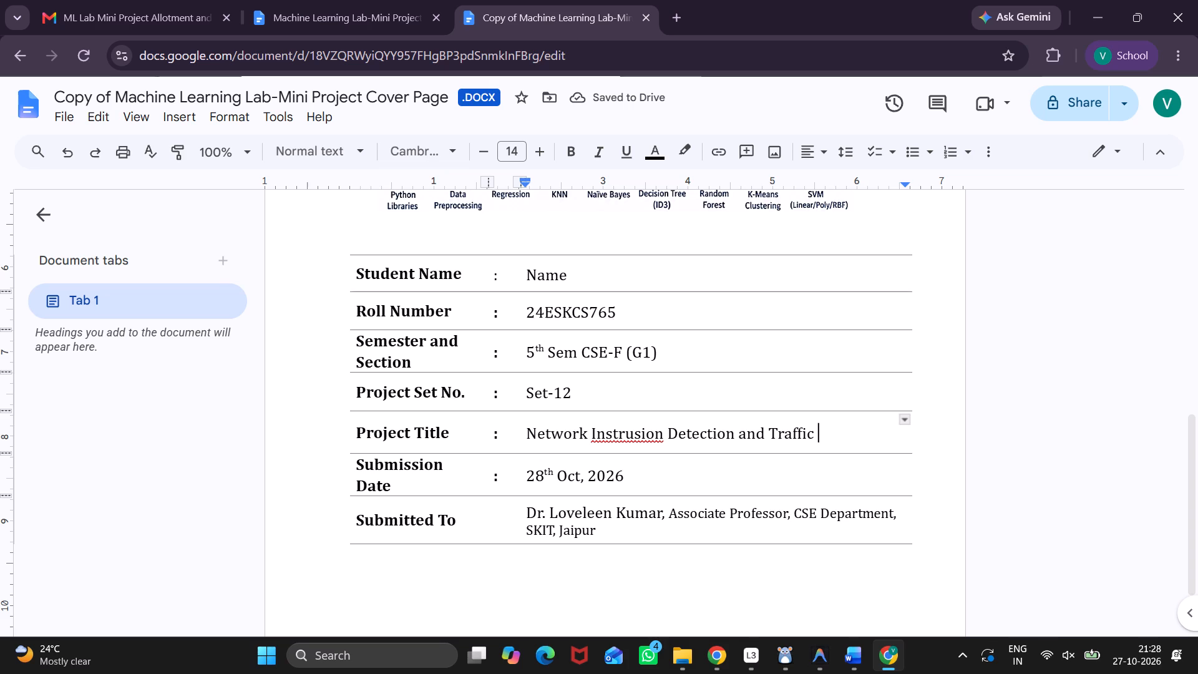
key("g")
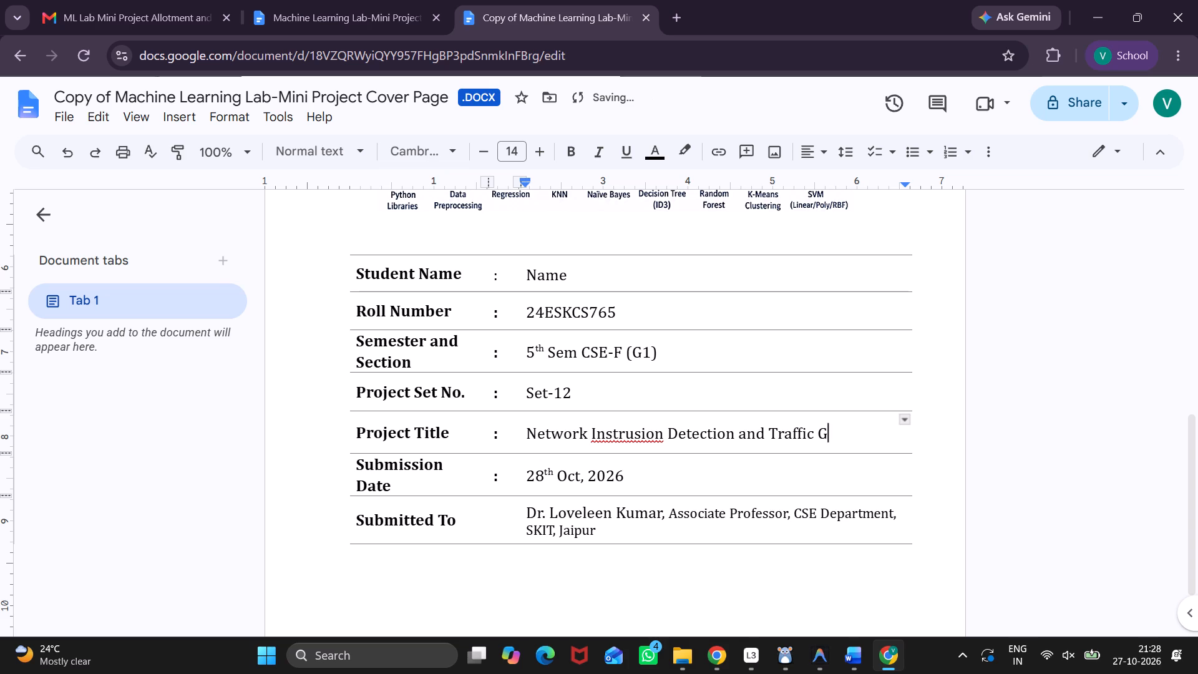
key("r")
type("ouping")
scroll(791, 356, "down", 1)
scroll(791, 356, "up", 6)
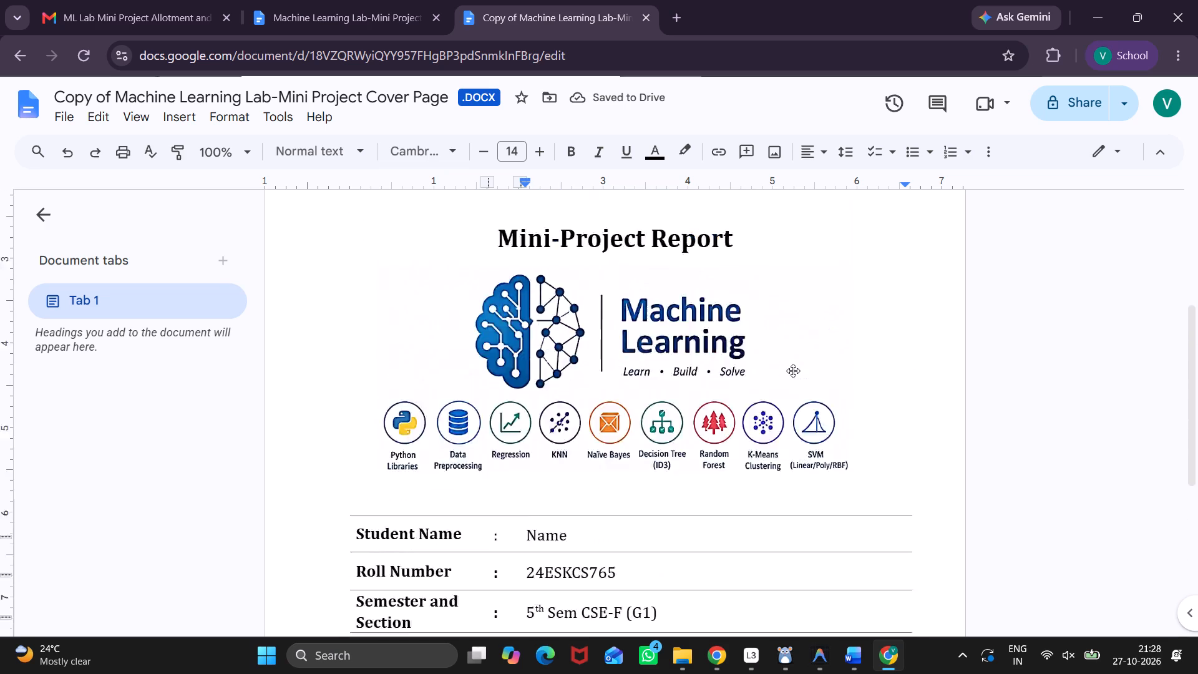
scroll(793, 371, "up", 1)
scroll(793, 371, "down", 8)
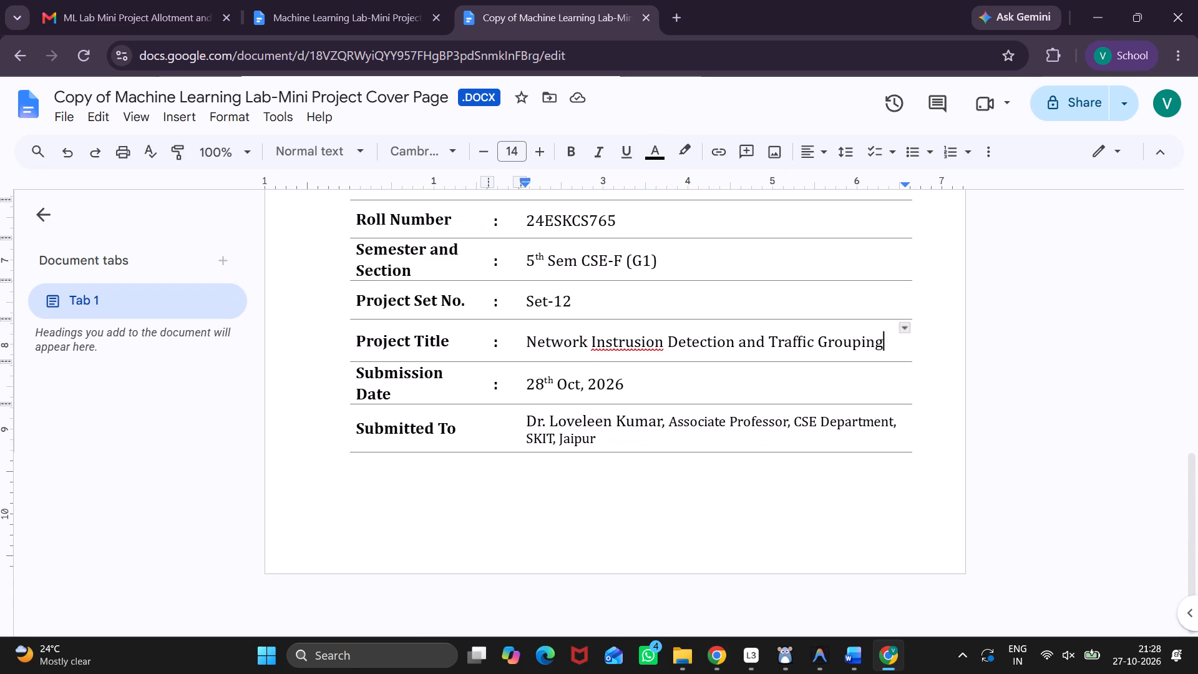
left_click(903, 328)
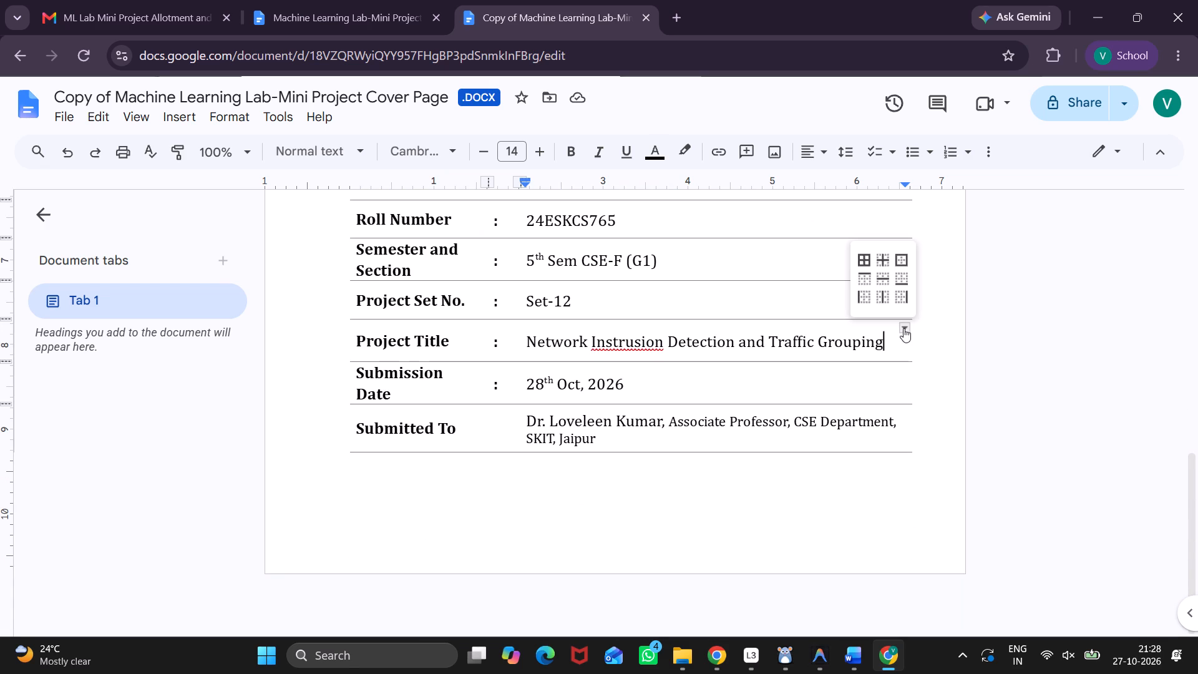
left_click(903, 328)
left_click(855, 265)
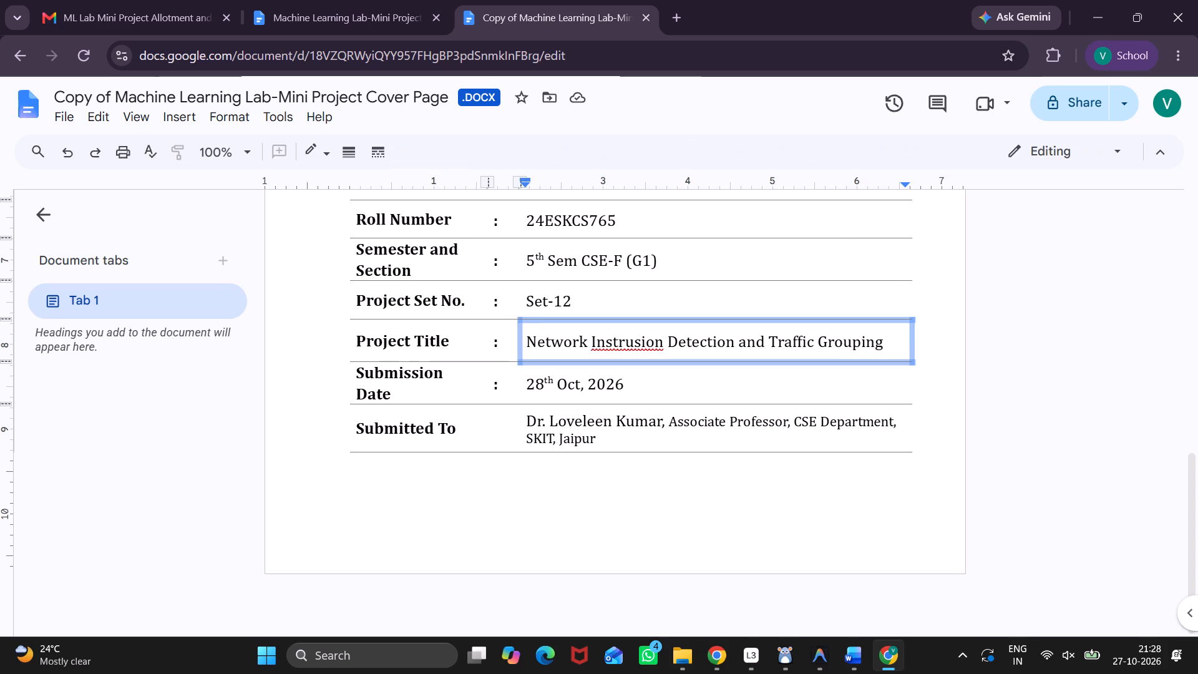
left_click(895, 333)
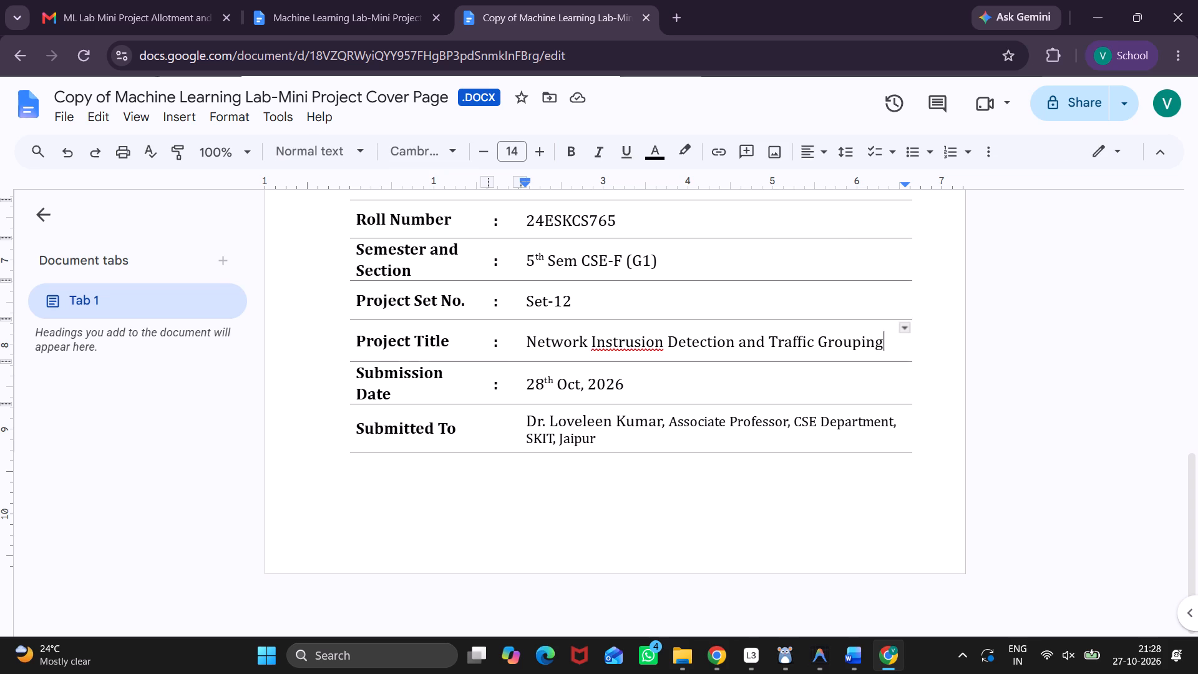
Preview the cover page for printing and close the preview without saving it as PDF.
left_click(120, 157)
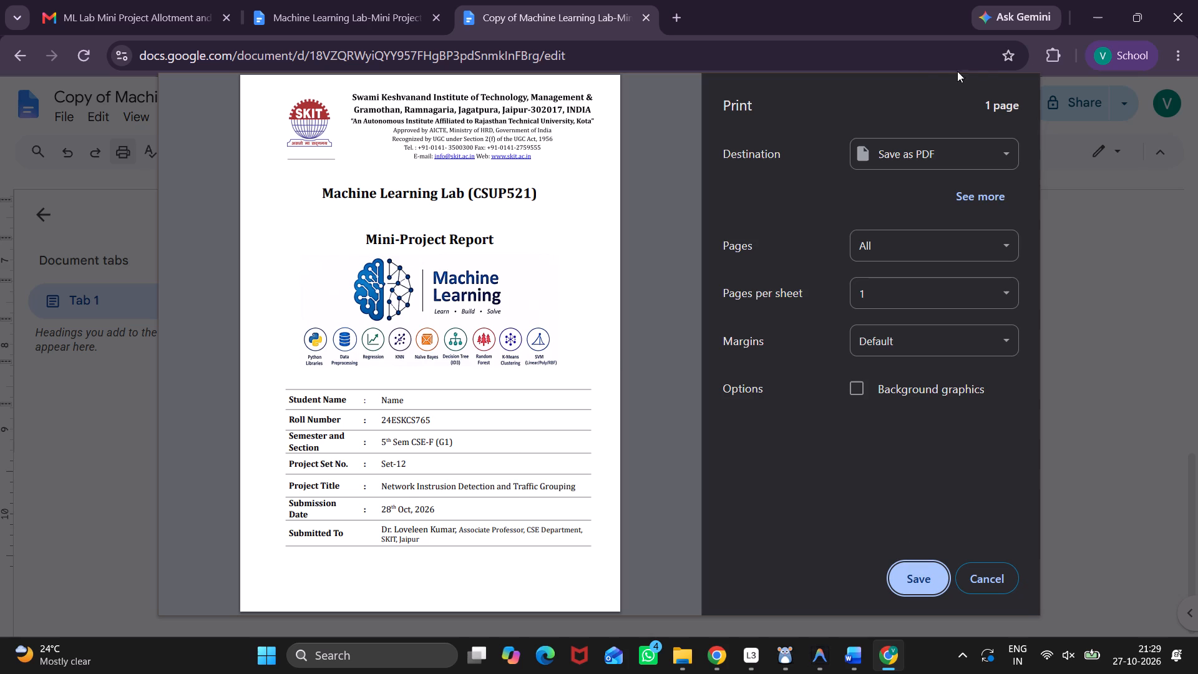
left_click(1004, 582)
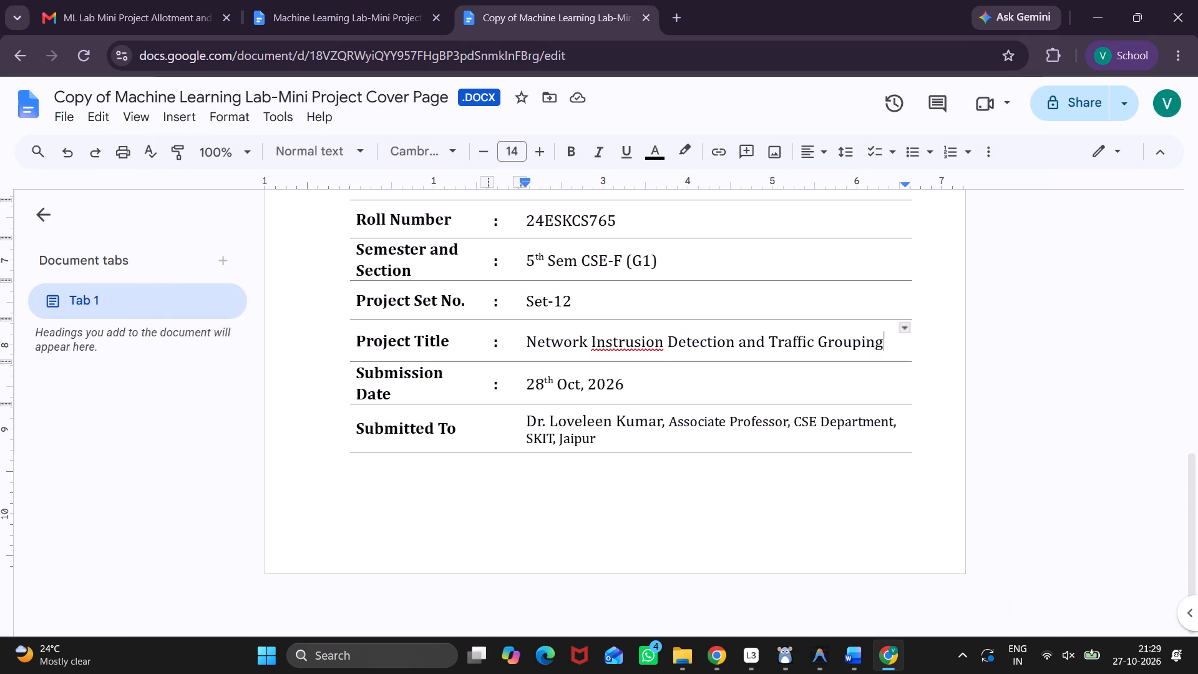
Add the second group member's roll number after the existing one in the Roll Number row, separated by a comma.
left_click(632, 227)
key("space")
key("BackSpace")
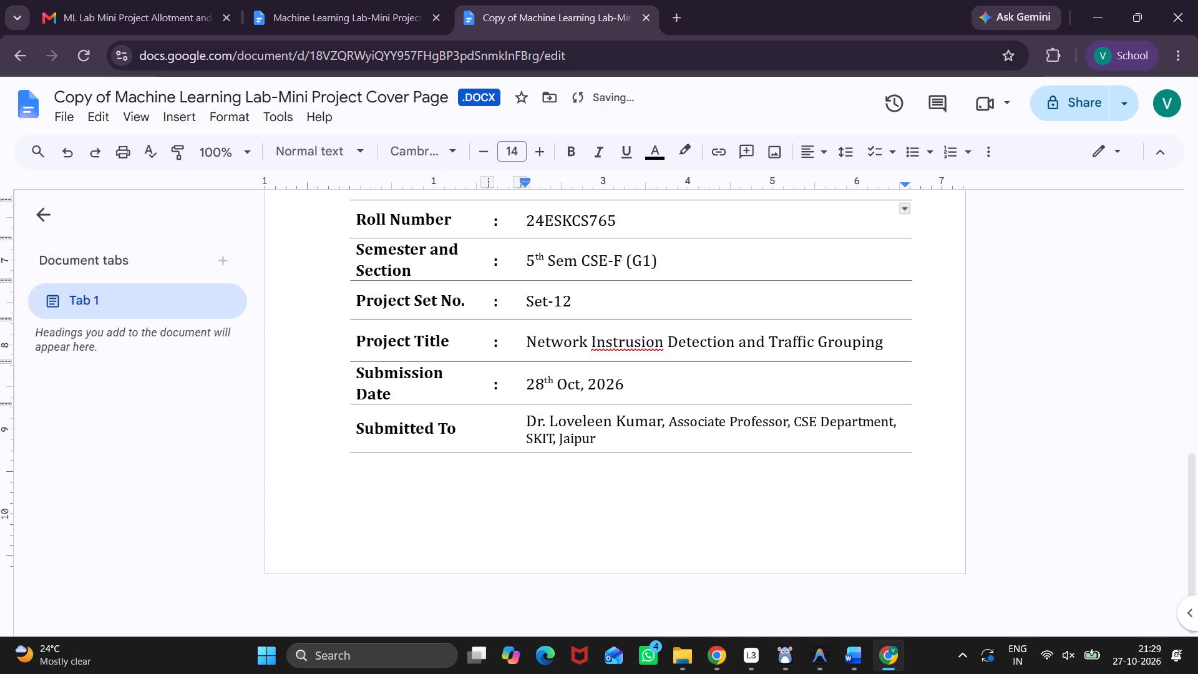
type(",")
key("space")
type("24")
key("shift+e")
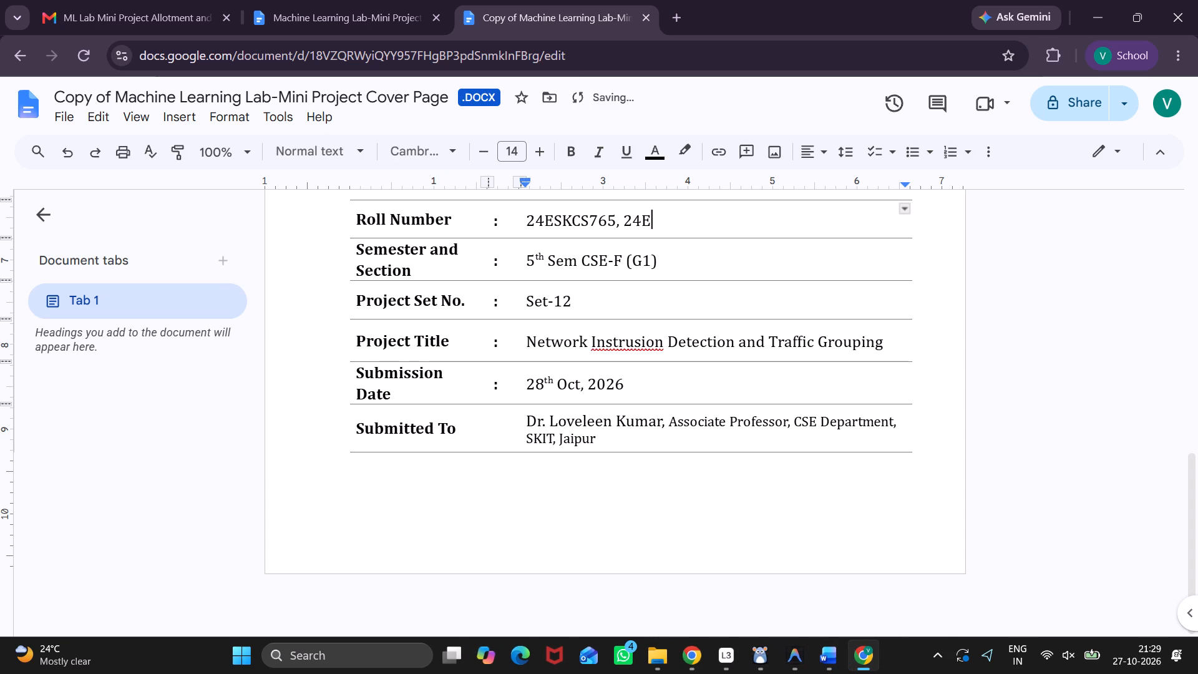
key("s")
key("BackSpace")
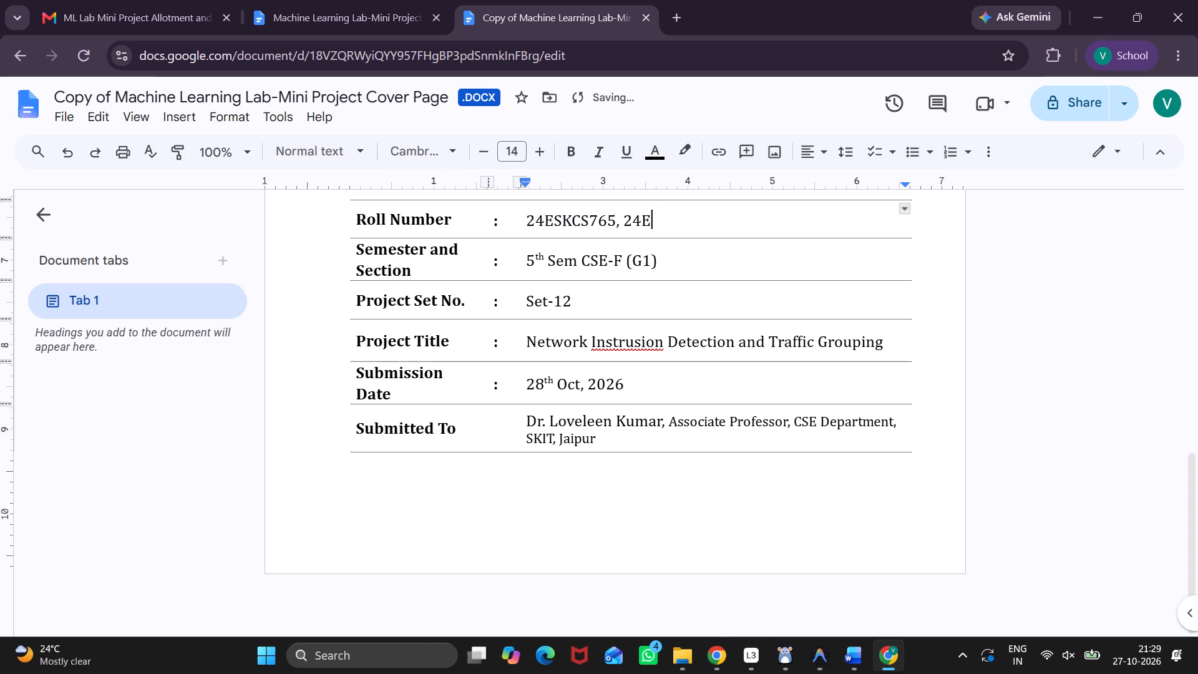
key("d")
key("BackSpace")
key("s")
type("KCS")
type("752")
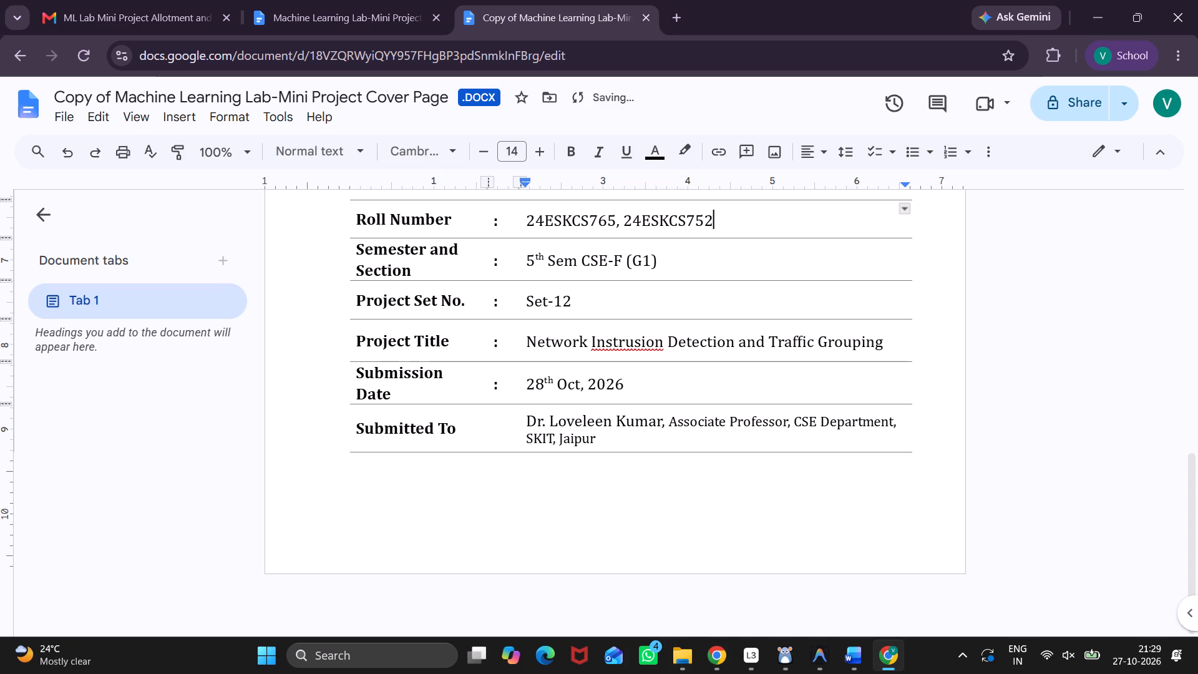
Replace the placeholder "Name" in the Student Name row with the first group member's full name.
scroll(650, 271, "up", 2)
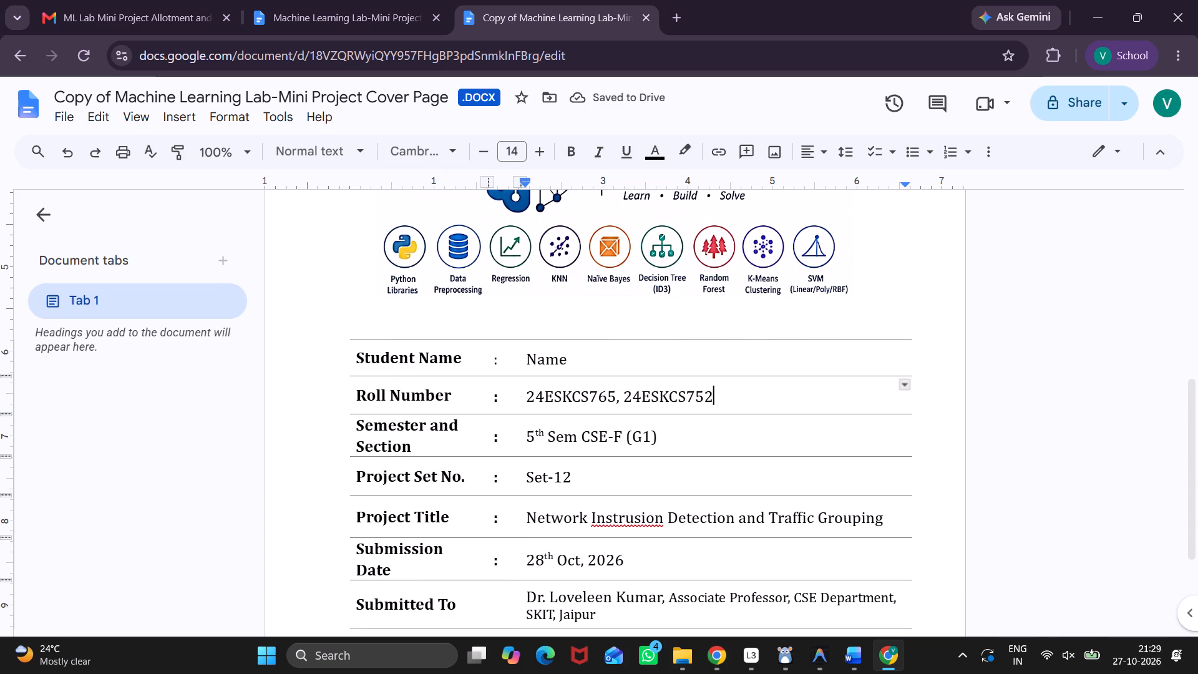
left_click(612, 369)
key("BackSpace")
key("BackSpace")
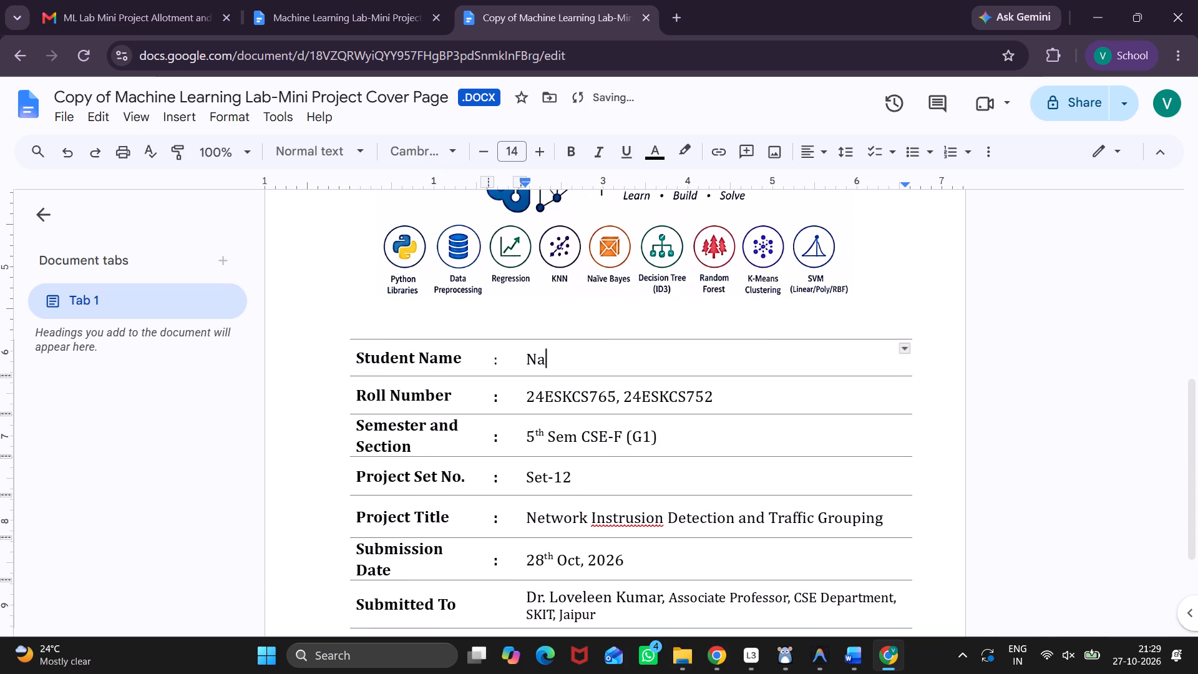
key("BackSpace")
key("BackSpace")
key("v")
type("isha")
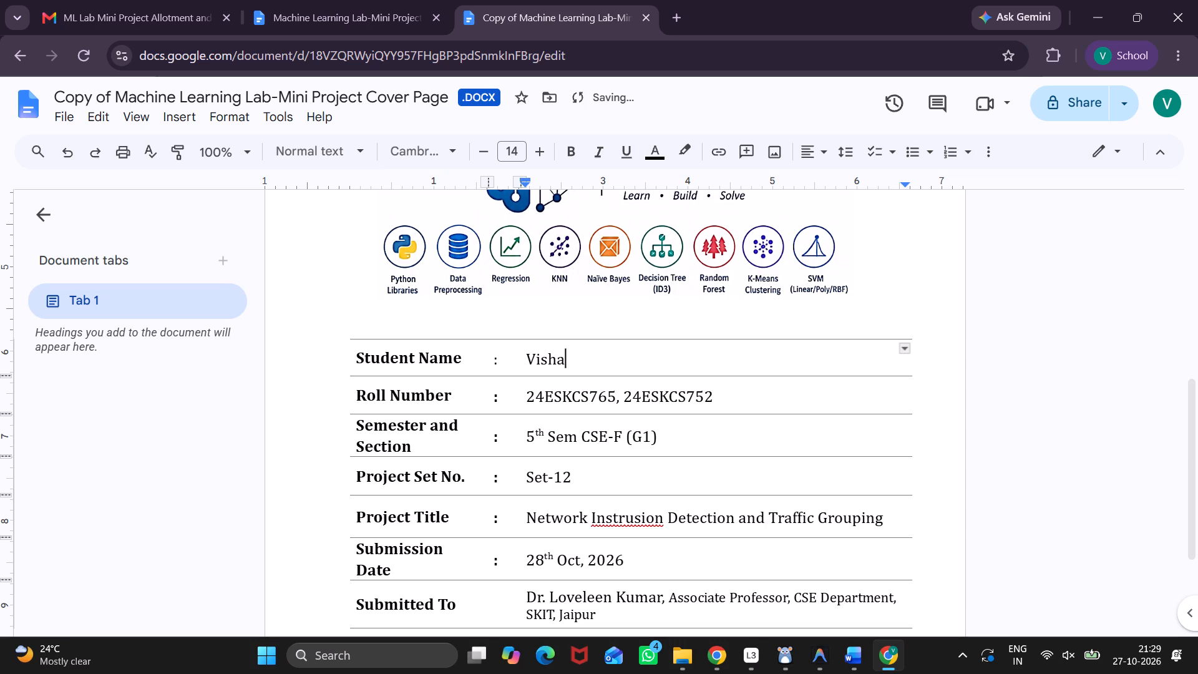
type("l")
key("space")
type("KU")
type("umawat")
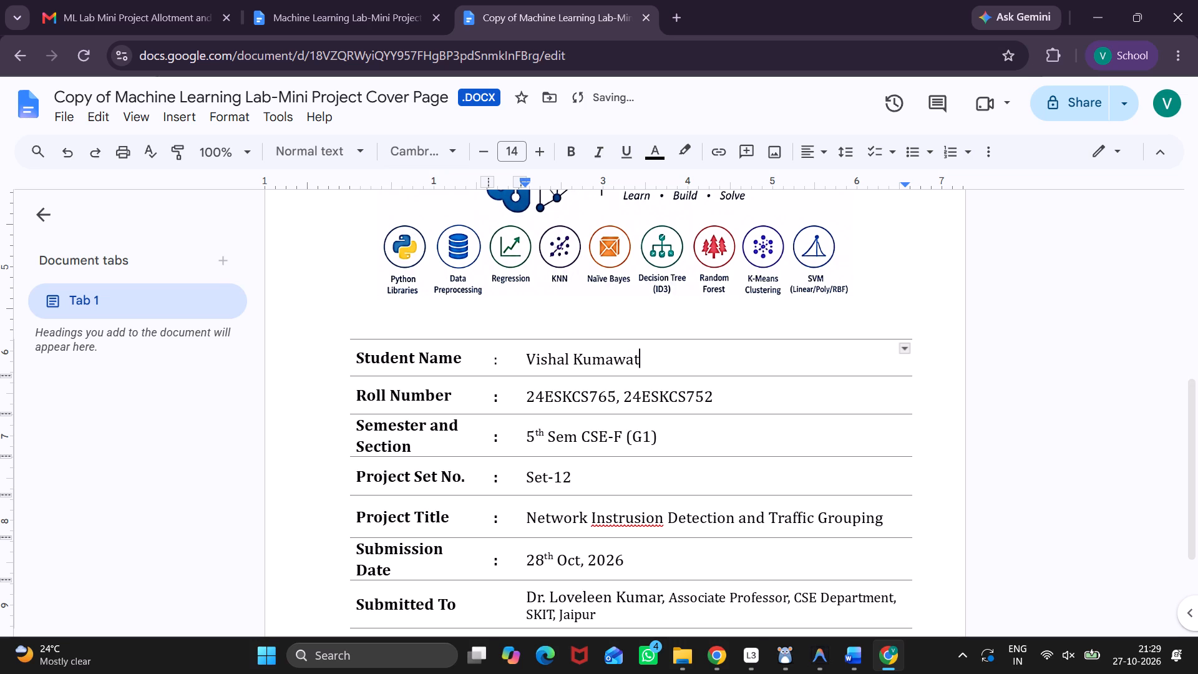
Add the second group member's full name to the Student Name row, separated by a comma.
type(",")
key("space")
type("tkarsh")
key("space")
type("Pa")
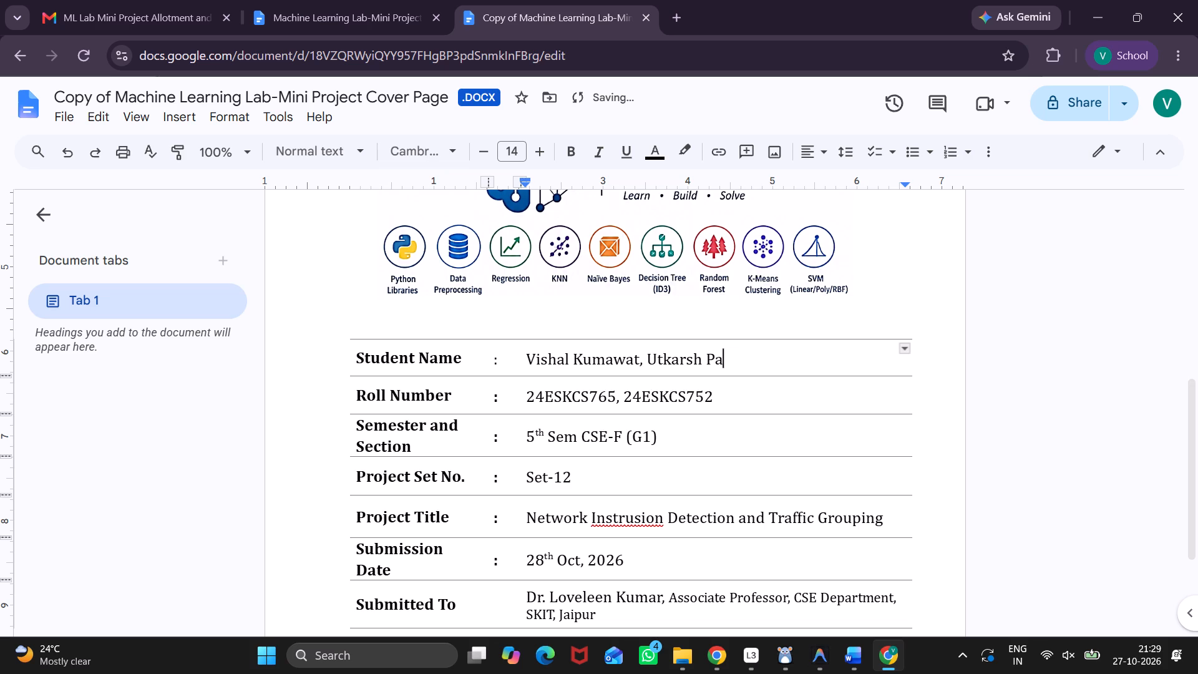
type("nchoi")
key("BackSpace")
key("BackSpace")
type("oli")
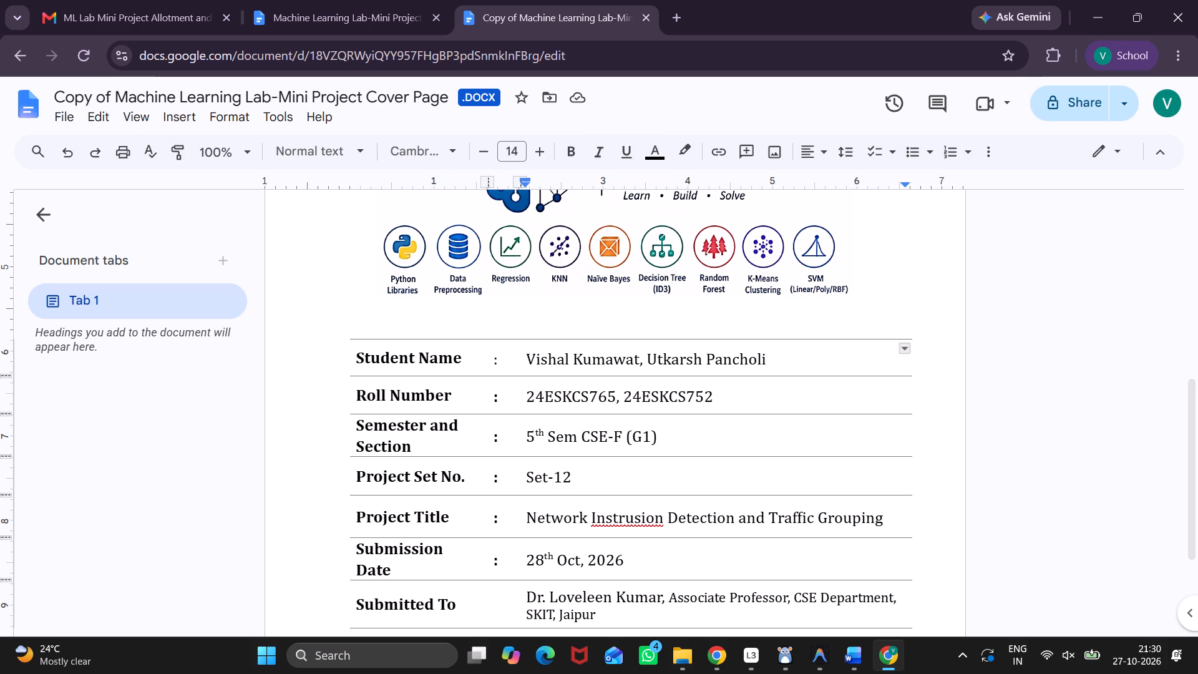
Save the completed cover page as a PDF in the Downloads folder under the suggested file name.
scroll(655, 436, "down", 3)
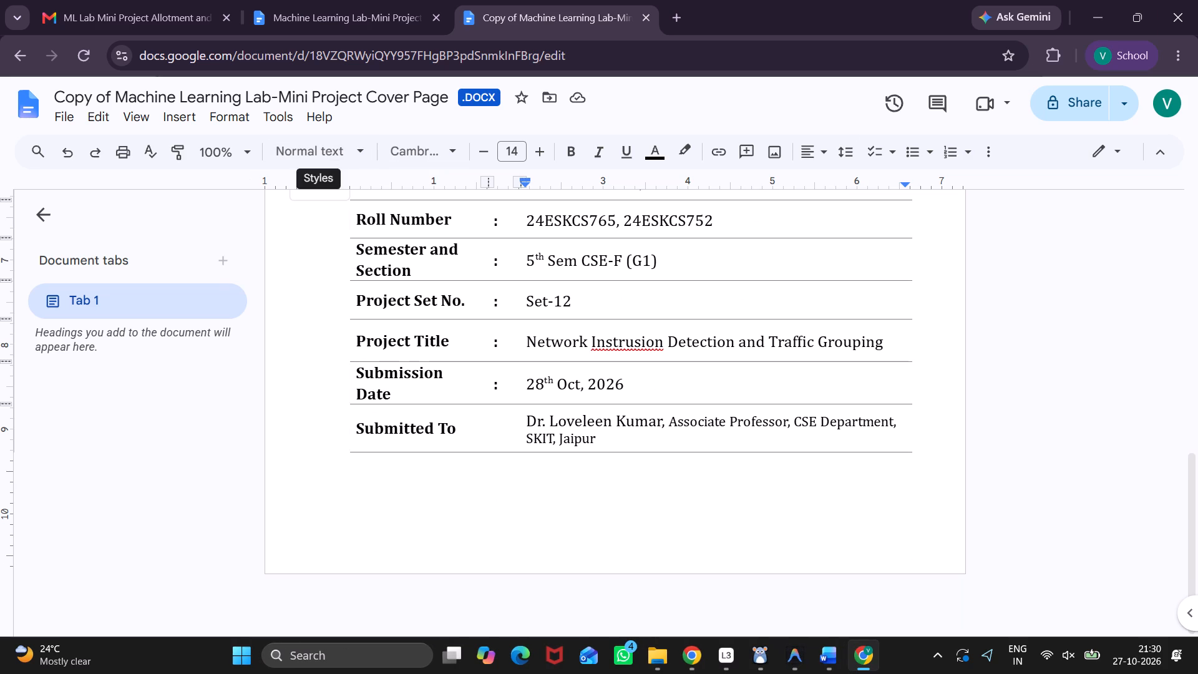
left_click(127, 157)
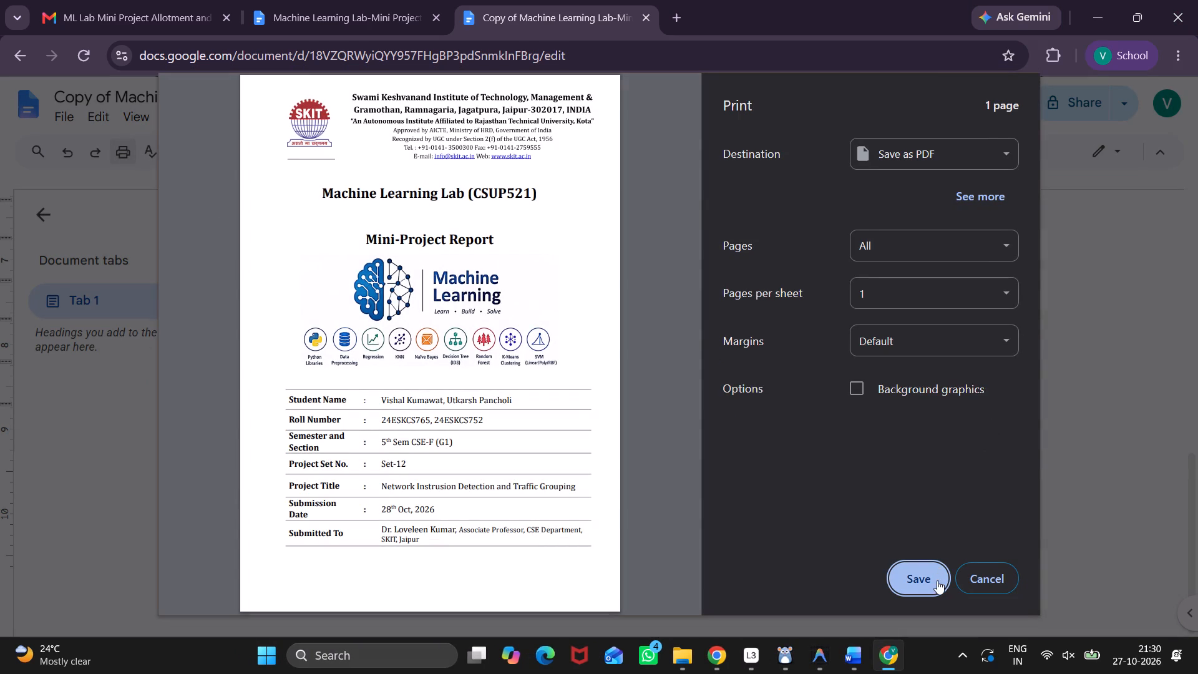
left_click(937, 580)
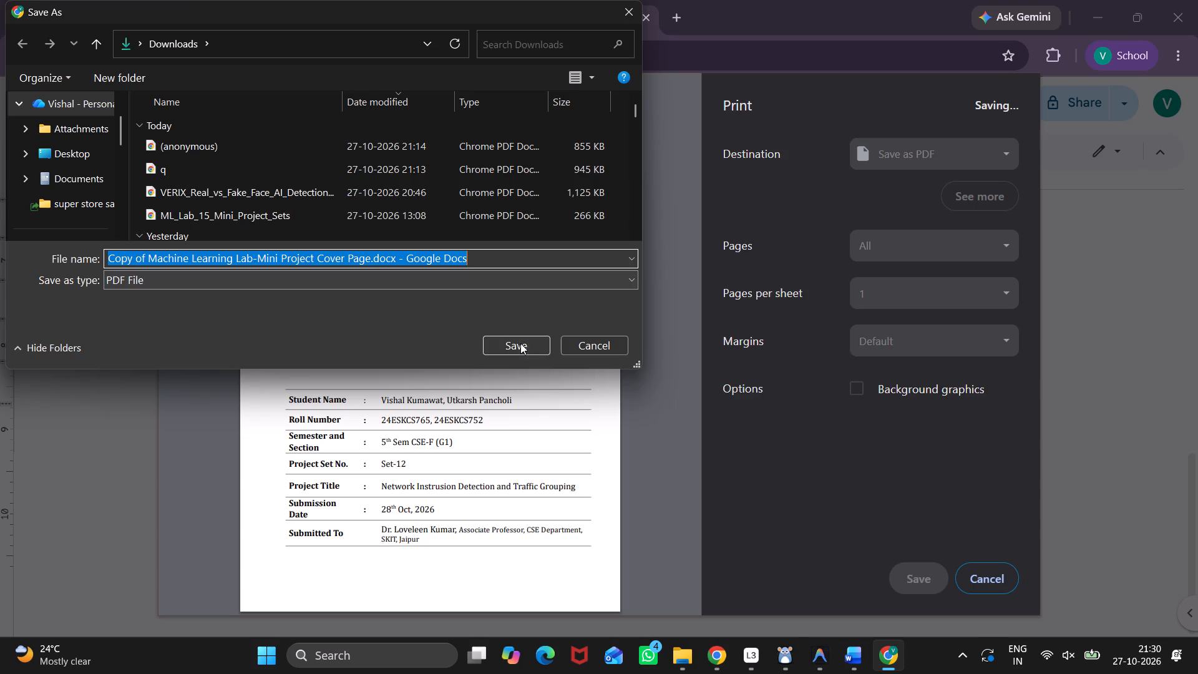
left_click(523, 343)
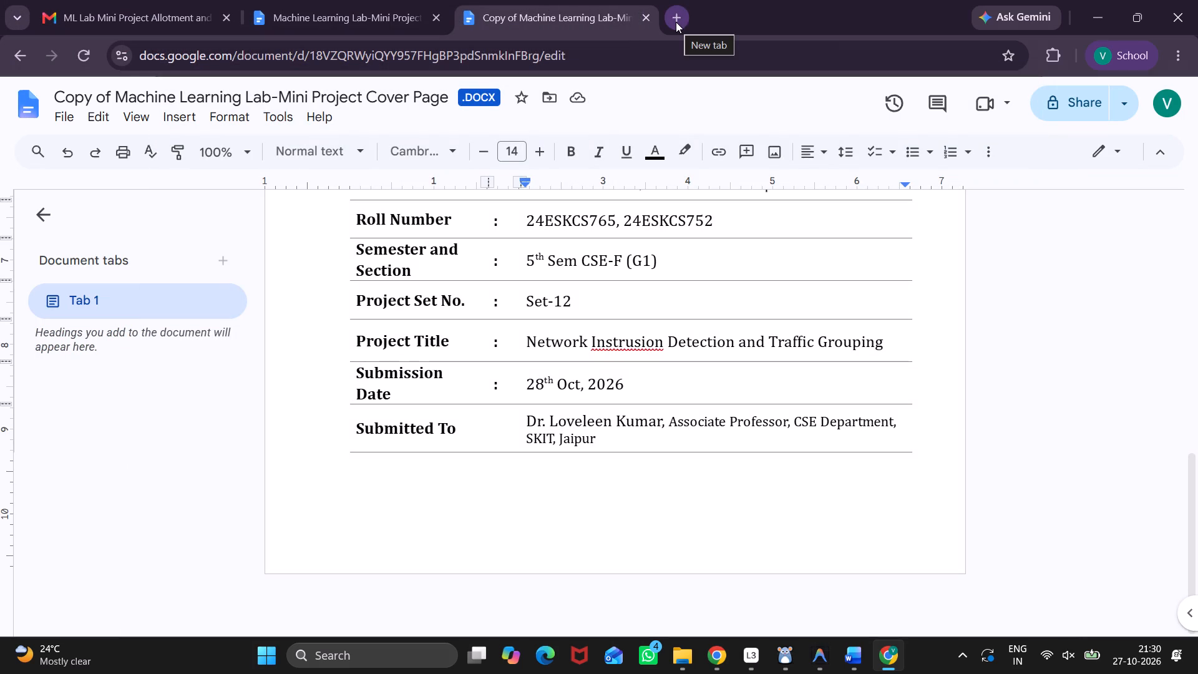
left_click(676, 22)
left_click(1197, 0)
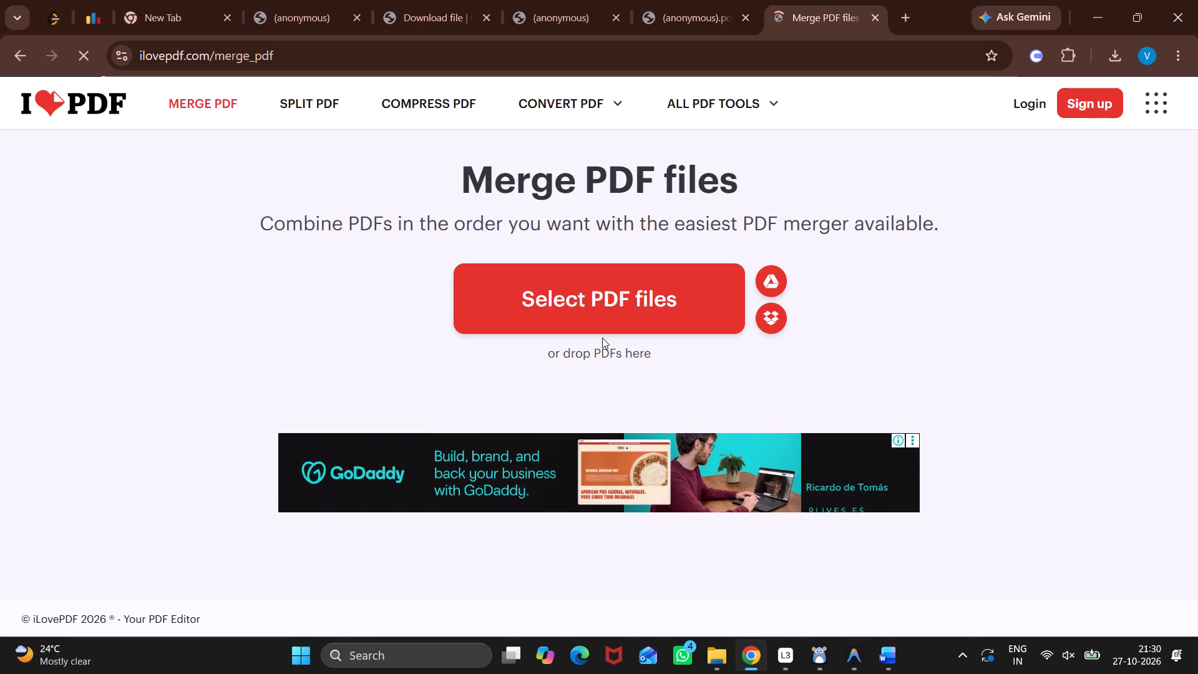
Load the Machine Learning Lab mini-project cover page PDF from Downloads as the first file to merge.
left_click(646, 285)
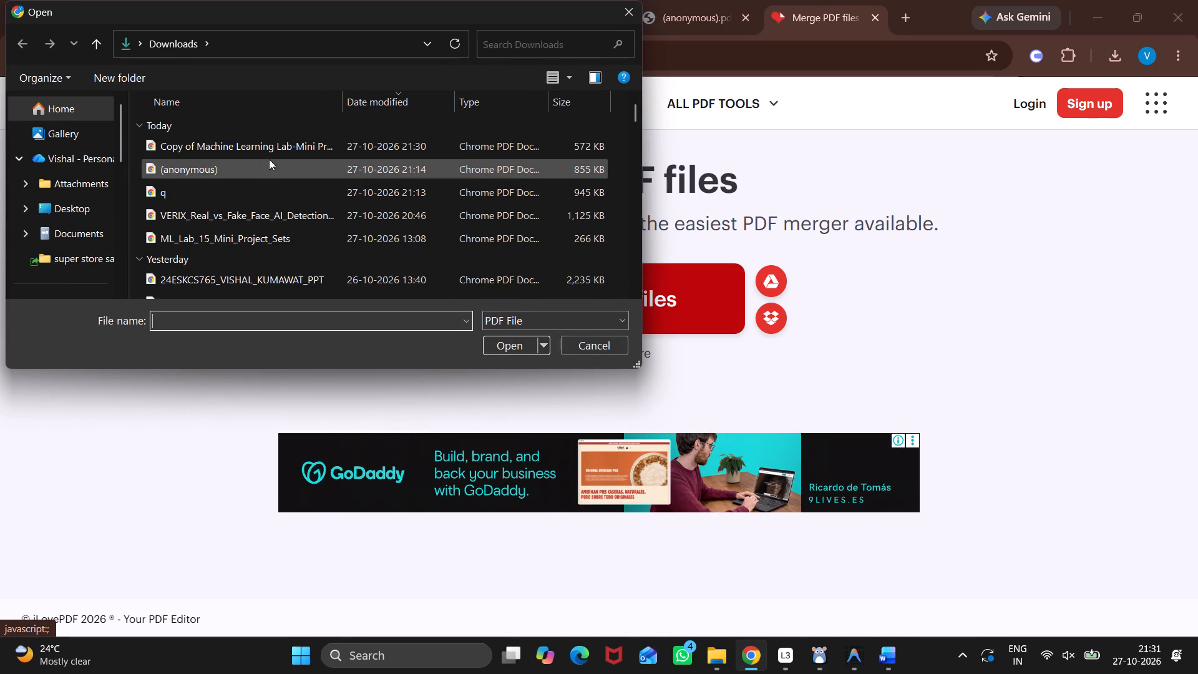
left_click(269, 149)
left_click(265, 170)
left_click(280, 147)
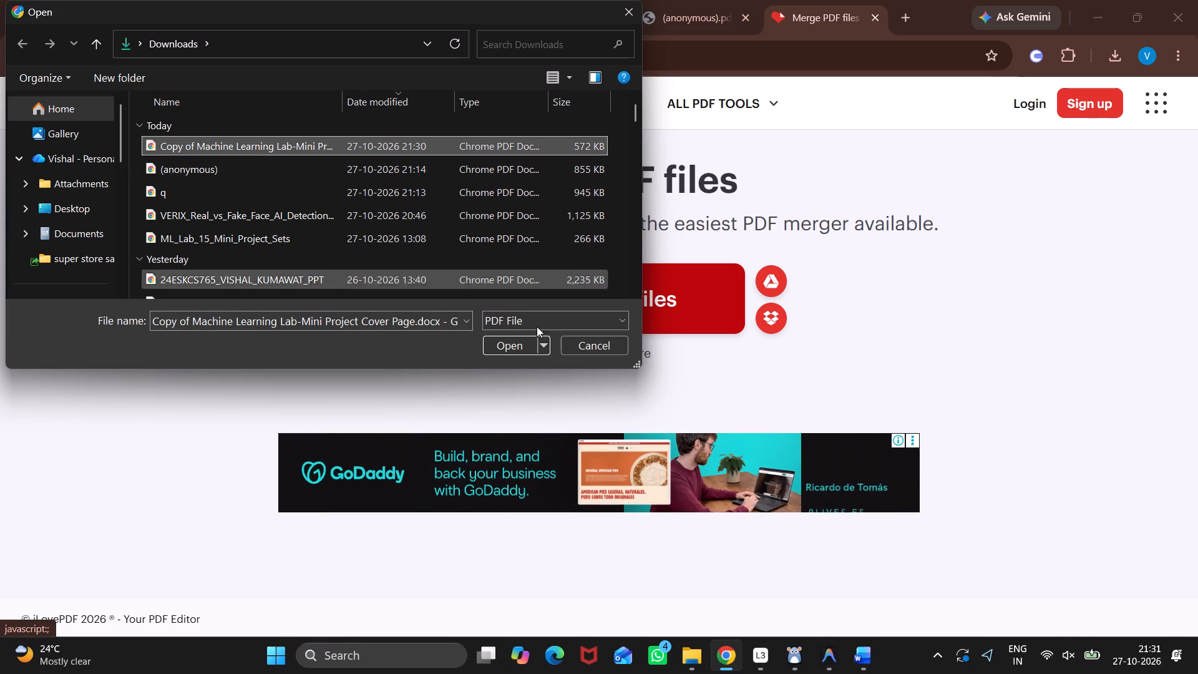
left_click(524, 344)
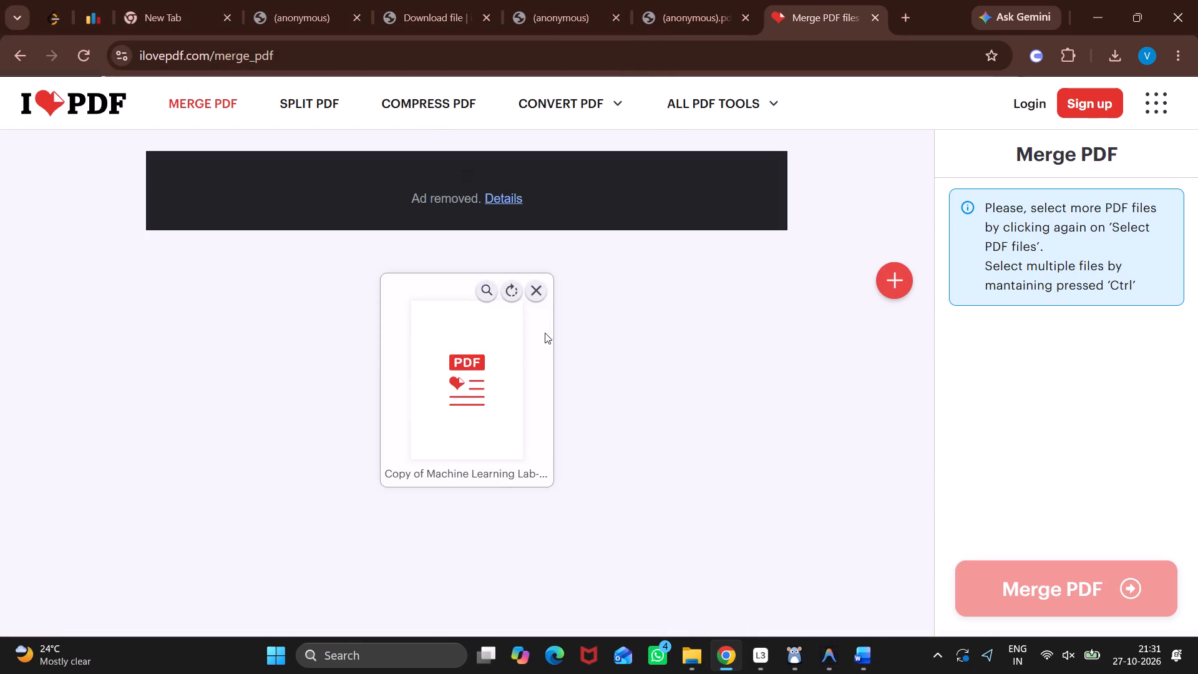
Add the report PDF named (anonymous) from Downloads to the merge, following the cover page.
left_click(880, 285)
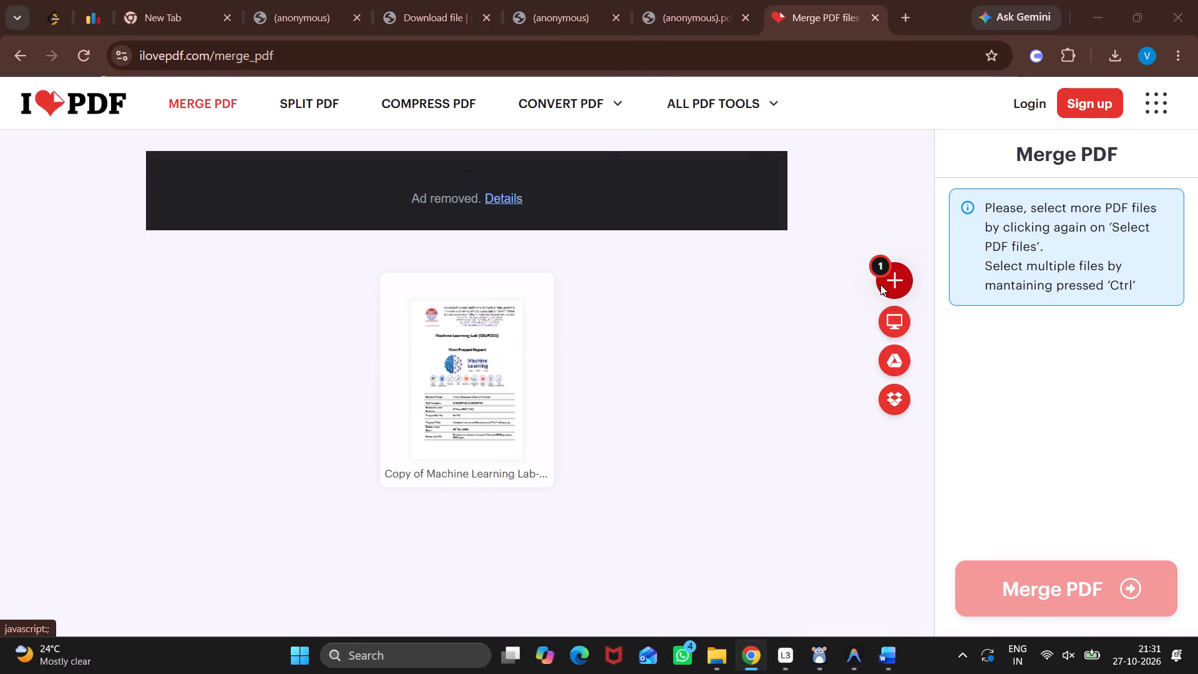
left_click(459, 146)
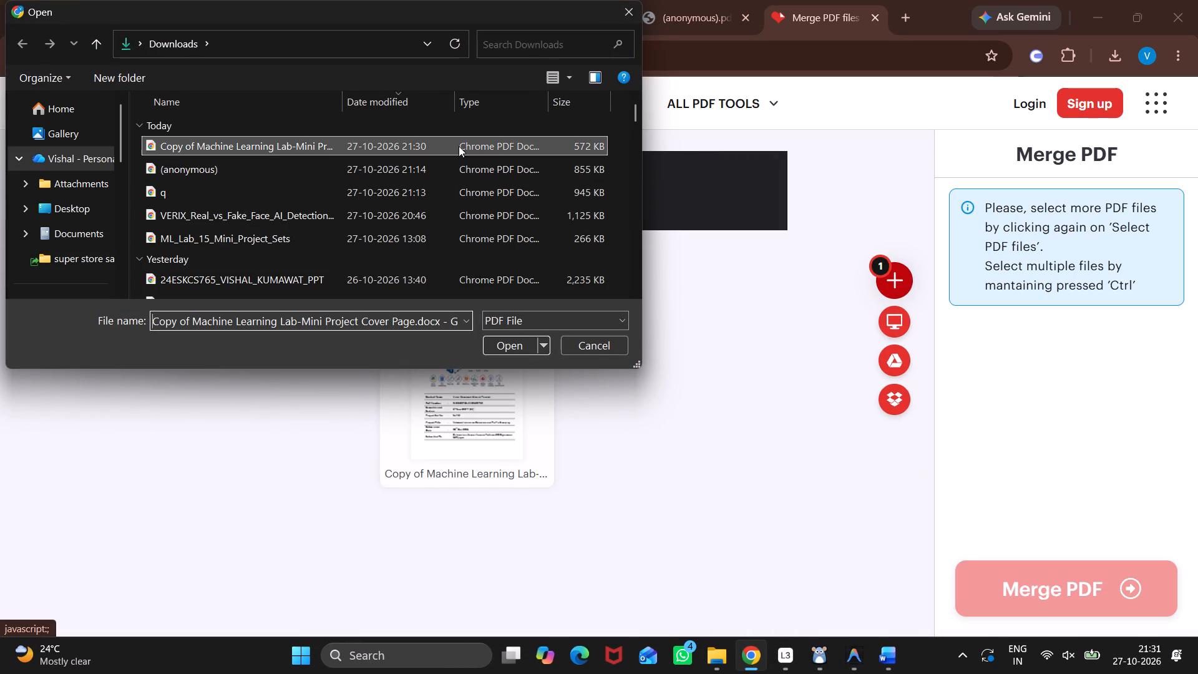
left_click(455, 165)
left_click(506, 339)
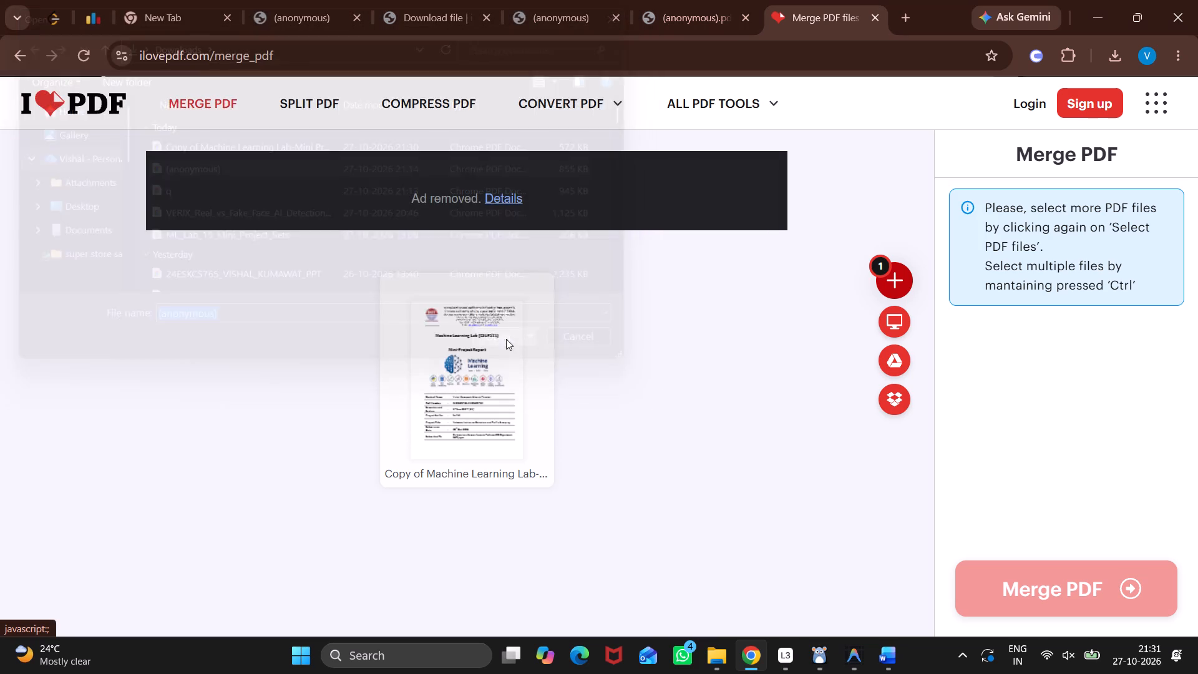
Merge the cover page and report PDFs and download the merged file.
left_click(1034, 569)
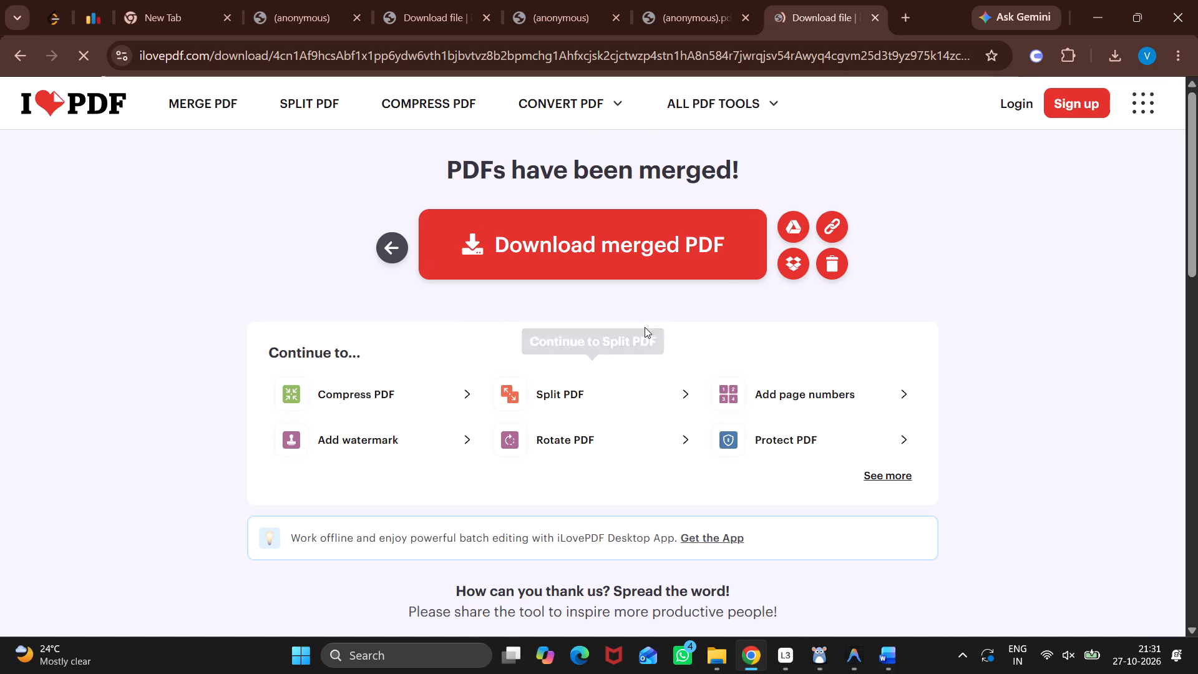
left_click(655, 247)
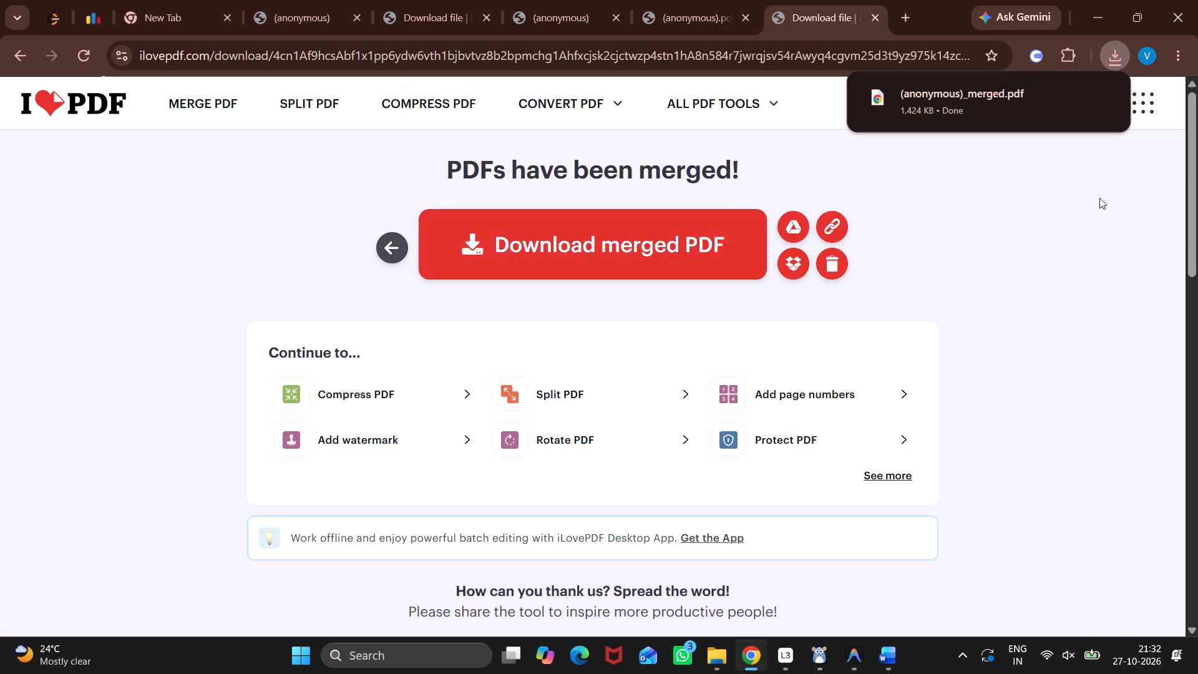
Open the downloaded (anonymous)_merged.pdf and look through it from the cover page to the conclusion and references.
double_click(975, 120)
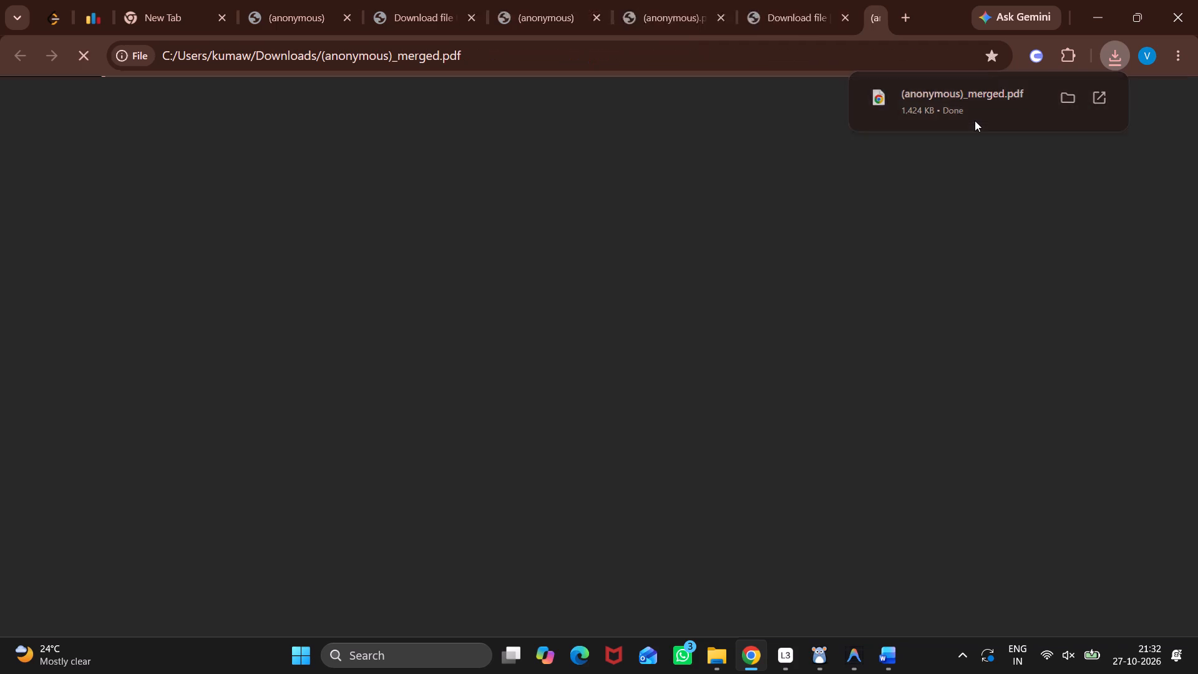
scroll(776, 343, "down", 12)
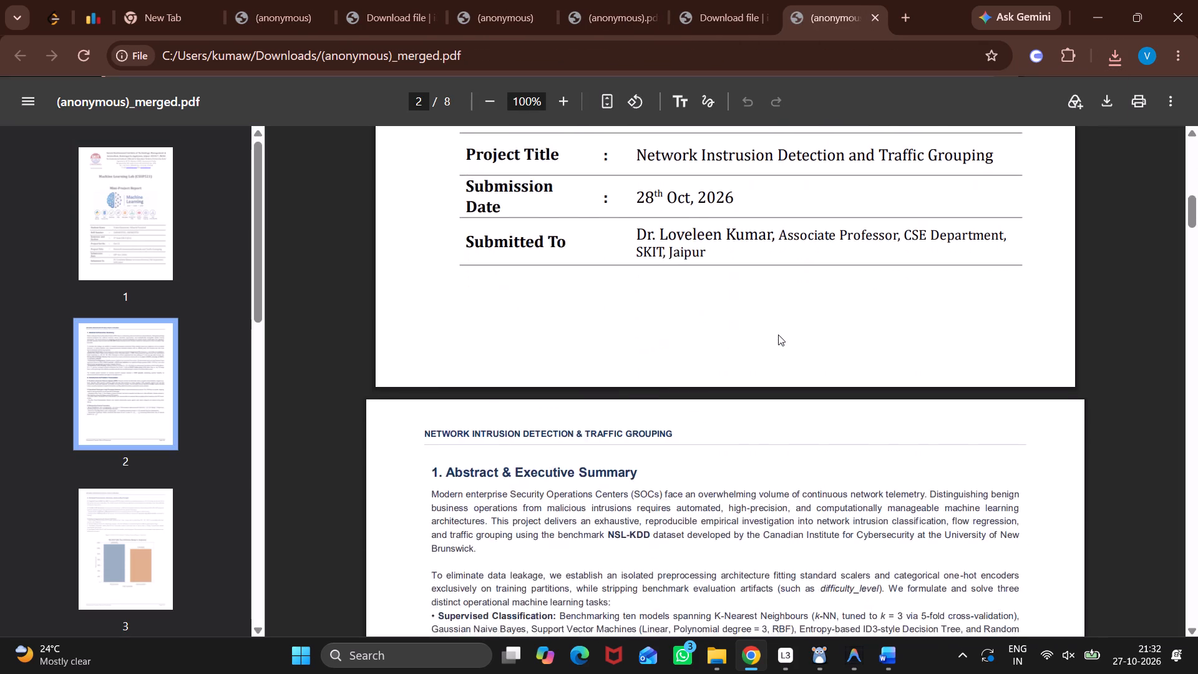
scroll(778, 335, "down", 20)
scroll(778, 335, "down", 3)
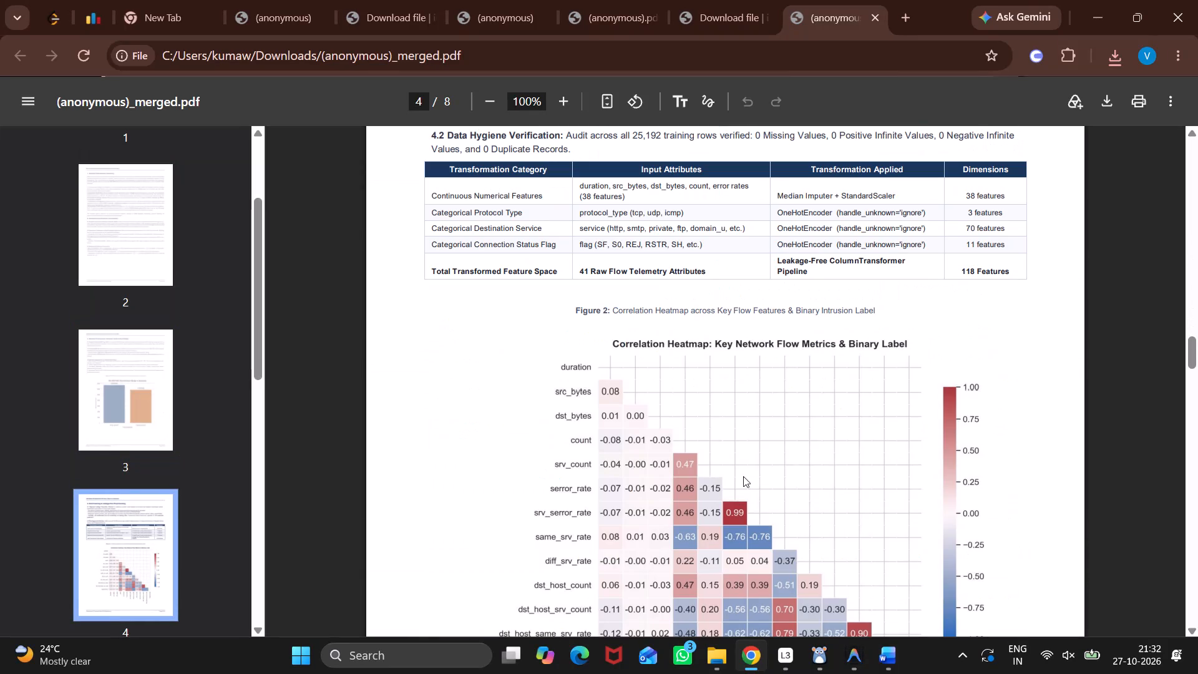
scroll(651, 401, "up", 18)
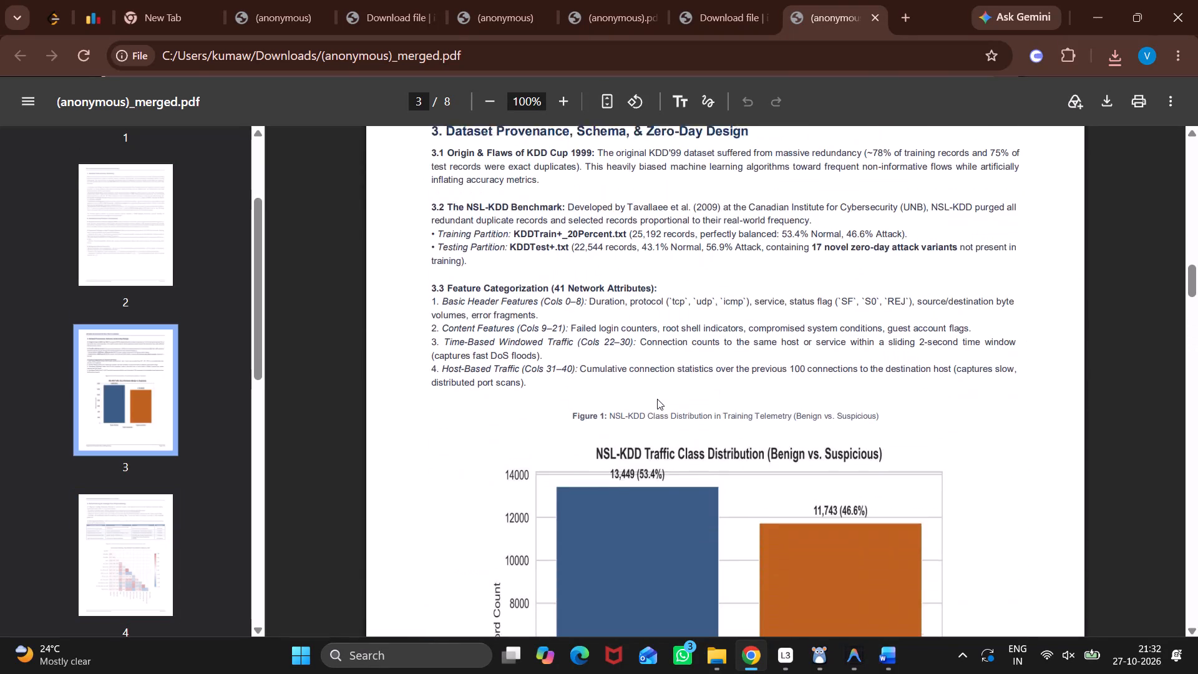
scroll(657, 399, "up", 16)
scroll(658, 419, "down", 12)
scroll(656, 419, "down", 11)
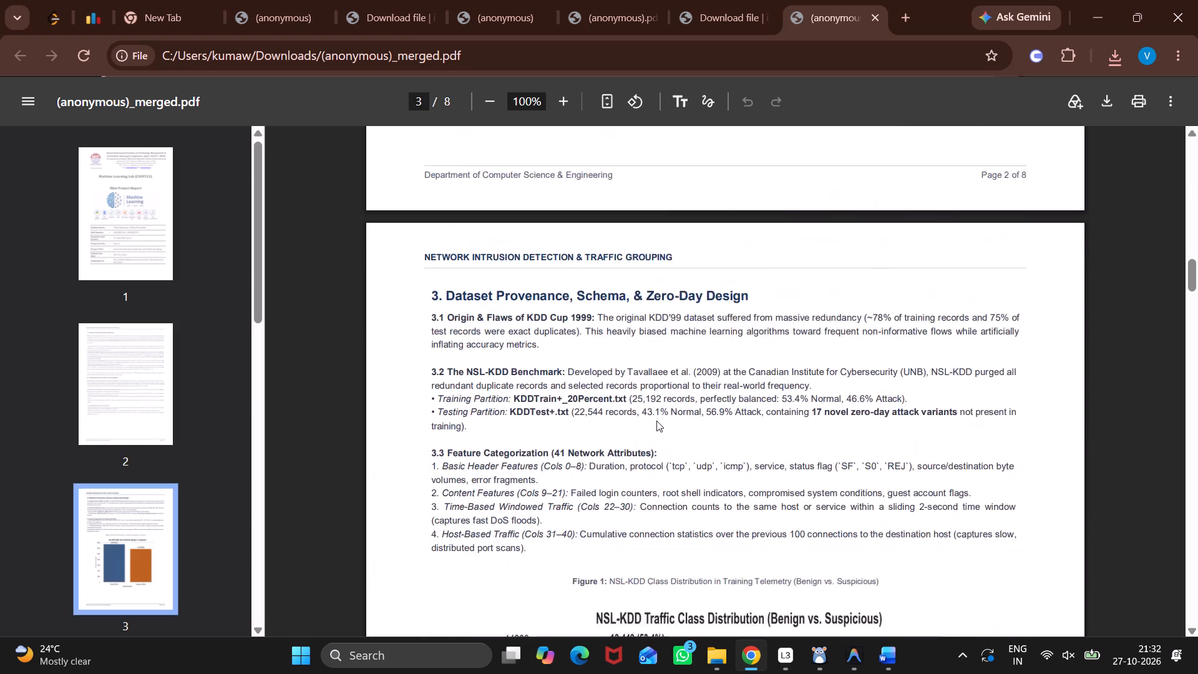
scroll(656, 421, "down", 20)
scroll(656, 421, "down", 15)
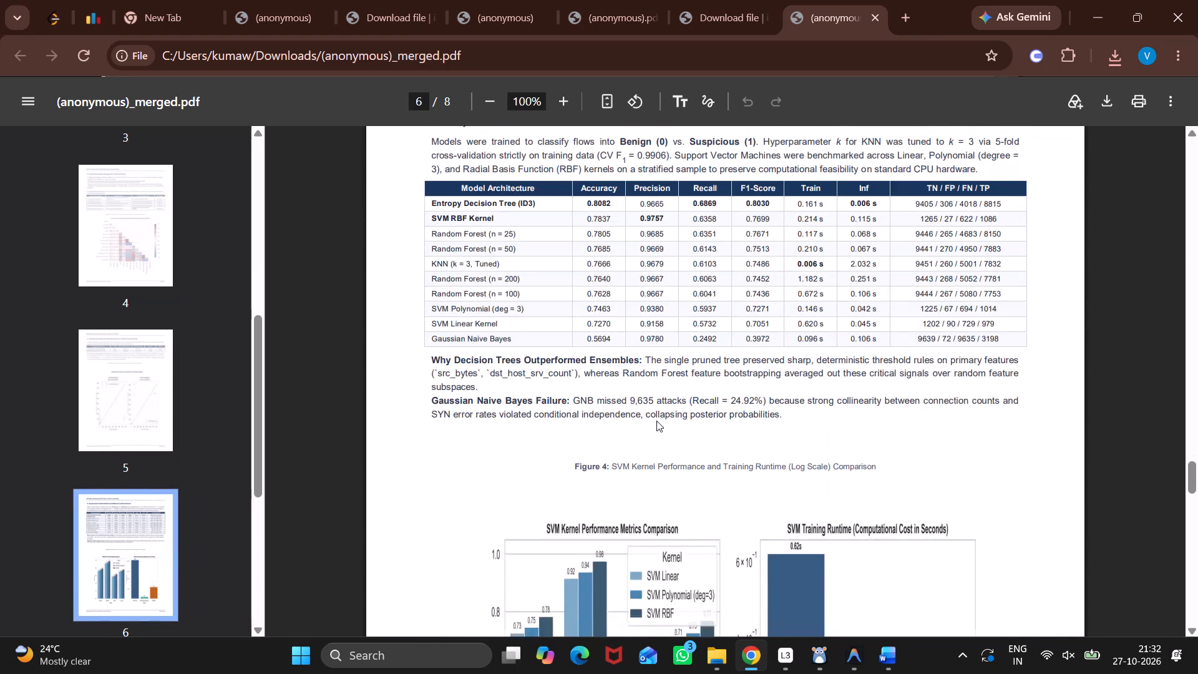
scroll(656, 421, "down", 16)
scroll(656, 422, "down", 5)
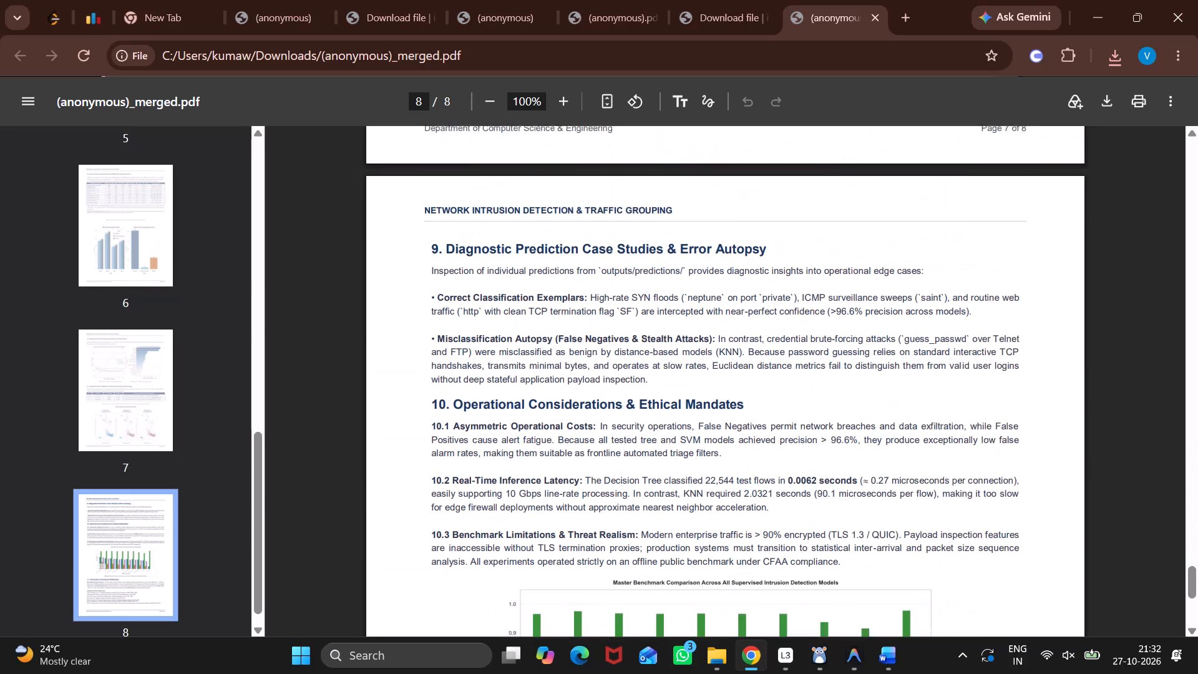
scroll(655, 429, "down", 9)
Go back over the merged report's sections and figures, checking the page order and the cover page details.
scroll(662, 442, "up", 13)
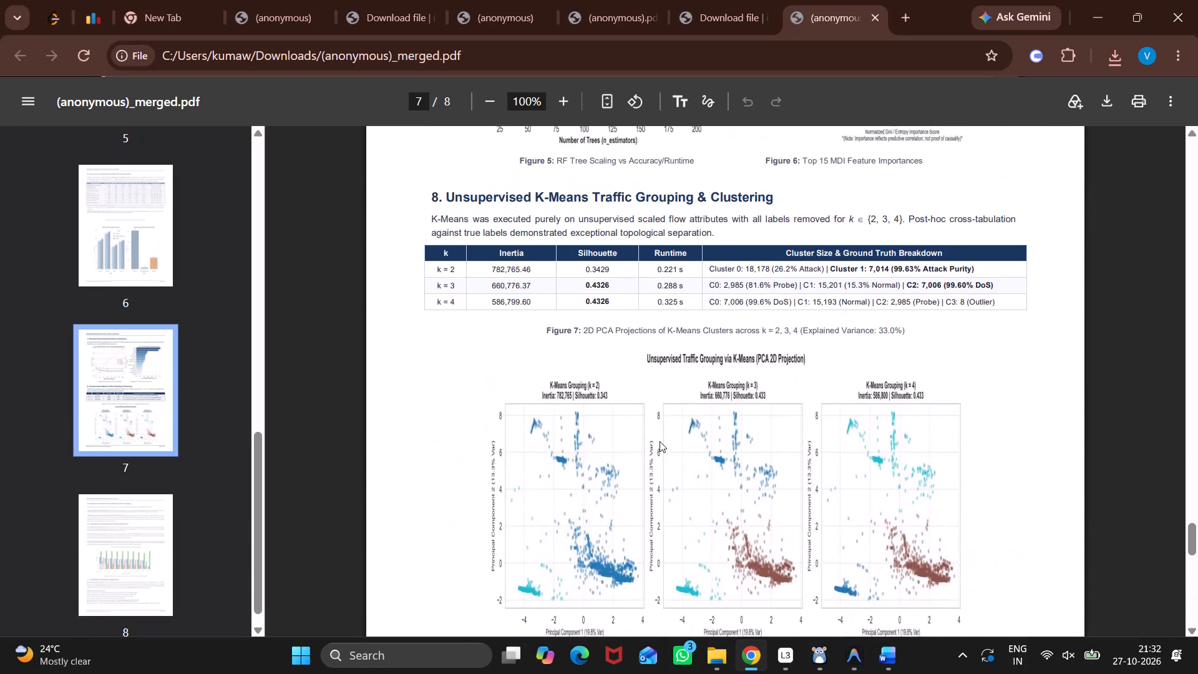
scroll(660, 441, "up", 20)
scroll(660, 441, "up", 13)
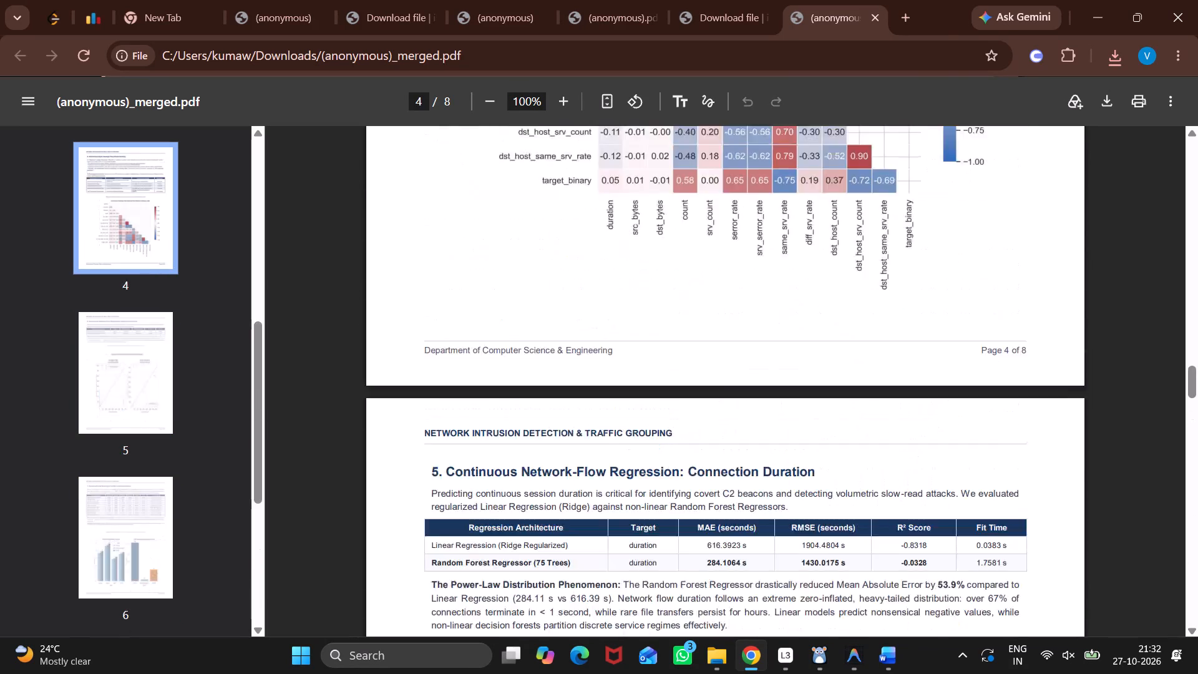
scroll(659, 439, "up", 20)
scroll(659, 439, "up", 5)
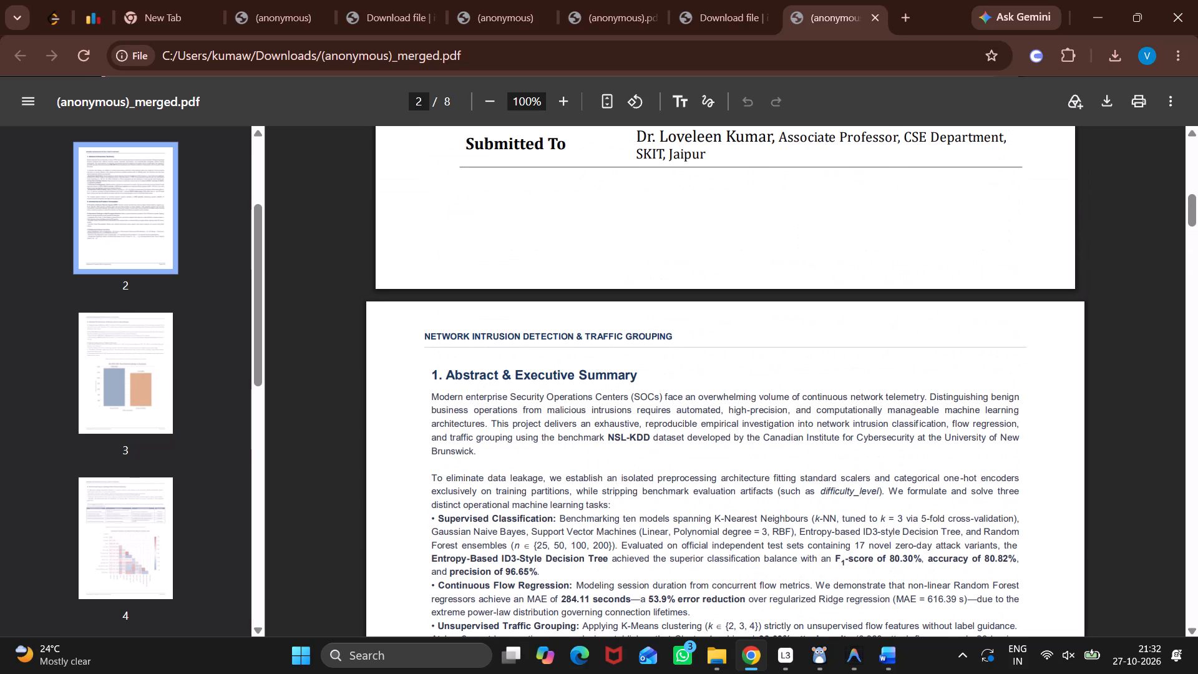
scroll(658, 453, "down", 17)
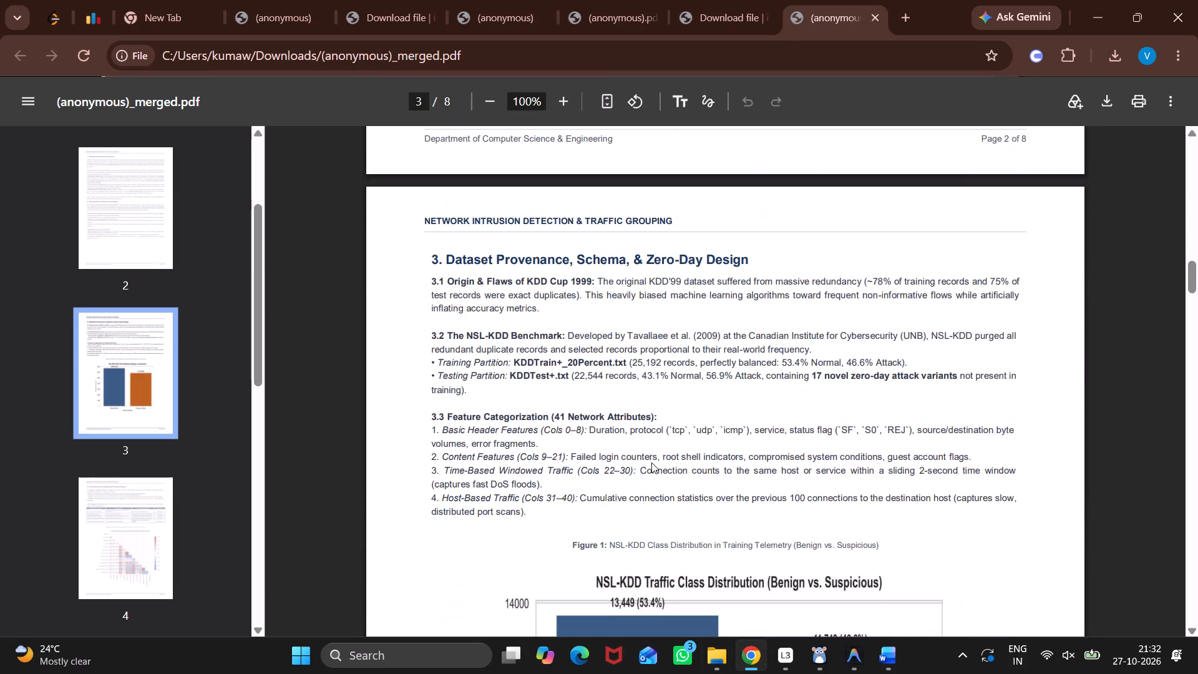
scroll(651, 462, "down", 20)
scroll(651, 462, "down", 20)
scroll(651, 462, "down", 4)
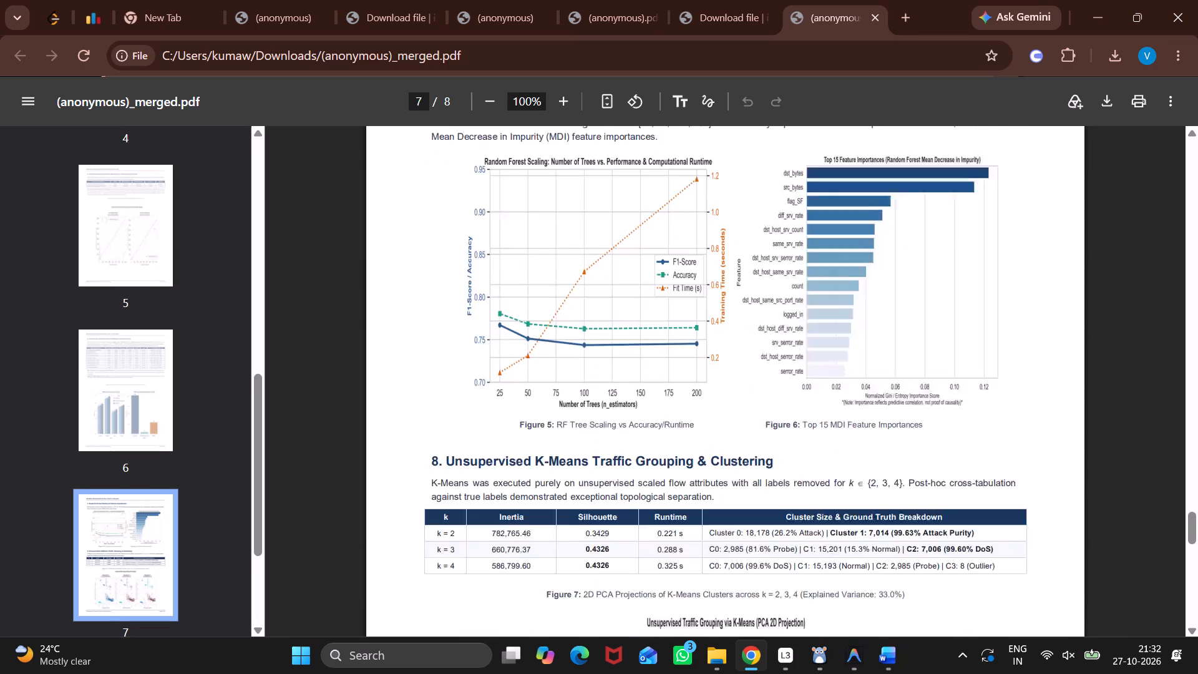
scroll(635, 479, "down", 20)
scroll(635, 479, "down", 8)
scroll(650, 494, "up", 2)
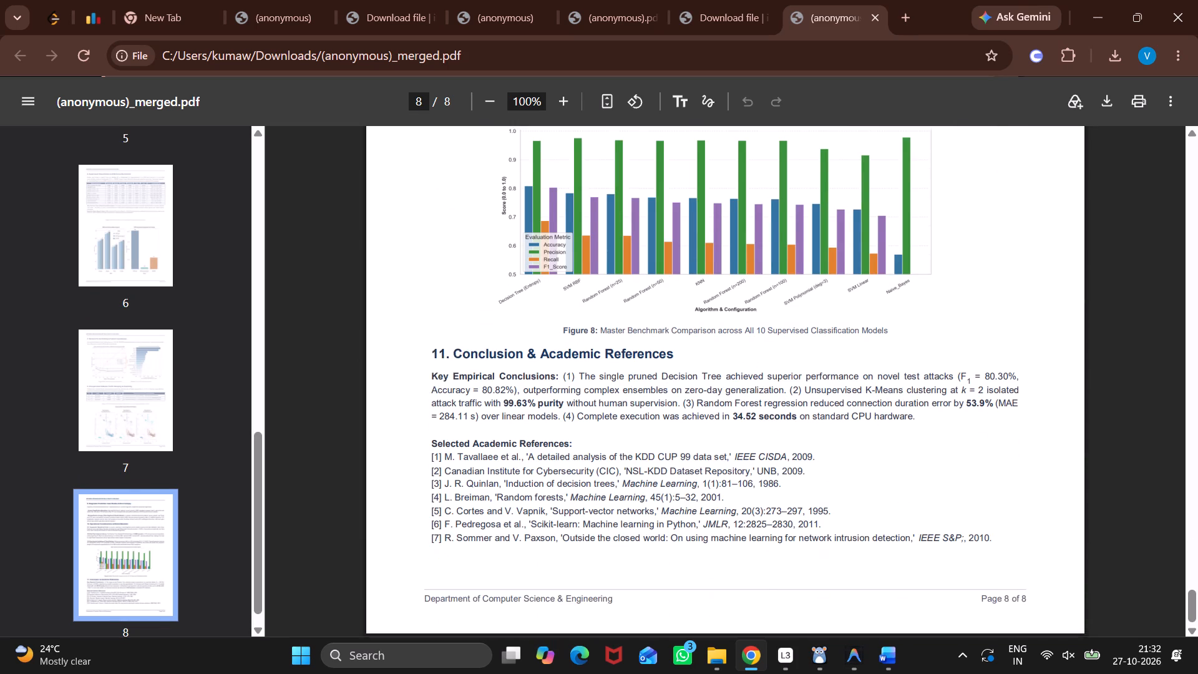
scroll(650, 494, "up", 8)
scroll(650, 494, "up", 20)
scroll(650, 494, "up", 9)
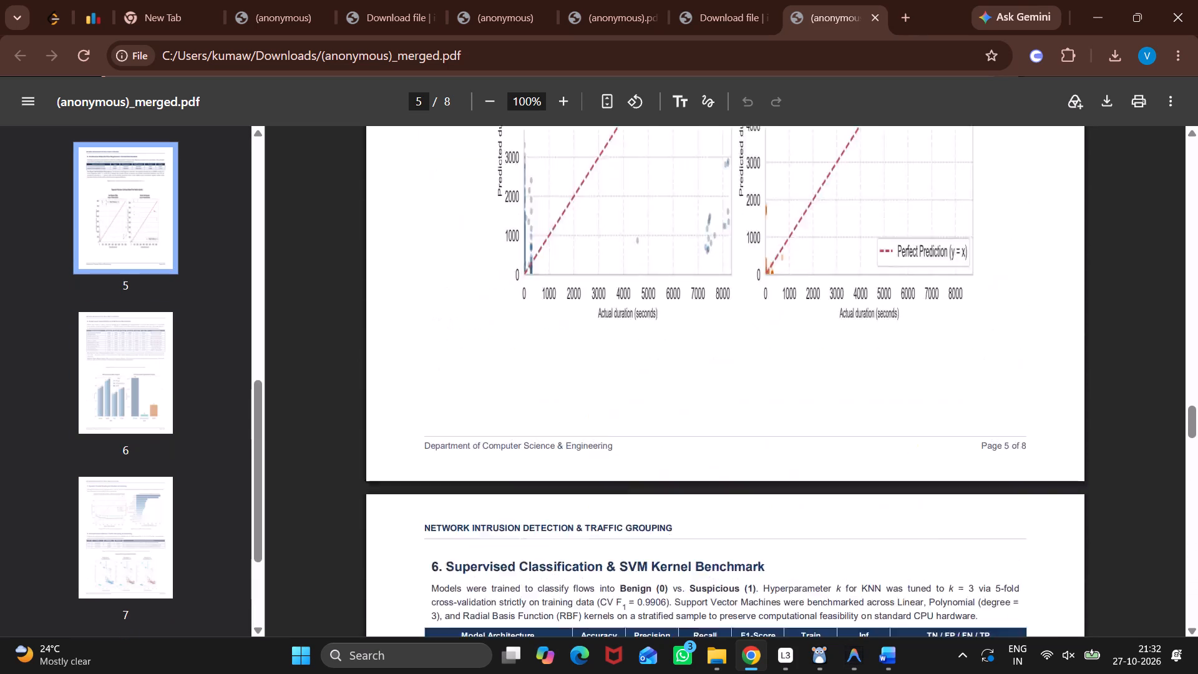
scroll(652, 492, "up", 20)
scroll(652, 492, "up", 20)
scroll(652, 492, "up", 8)
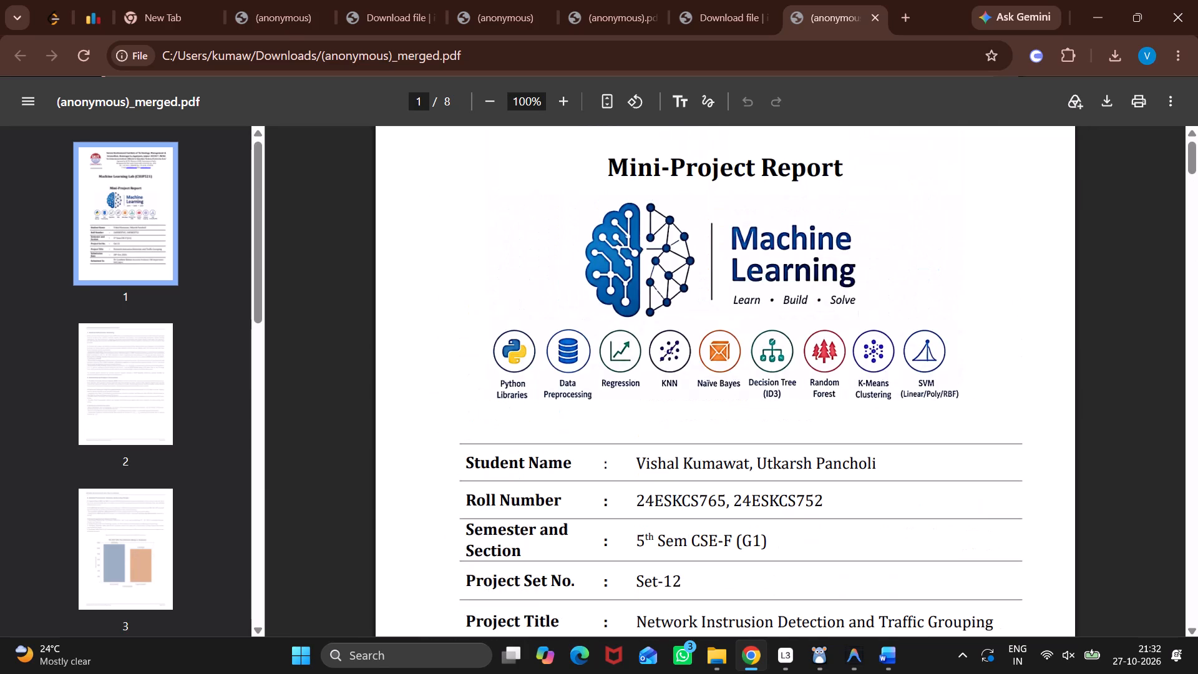
scroll(653, 486, "up", 11)
Review the merged report again from the cover page to the academic references, and back through the classification results.
scroll(654, 485, "down", 19)
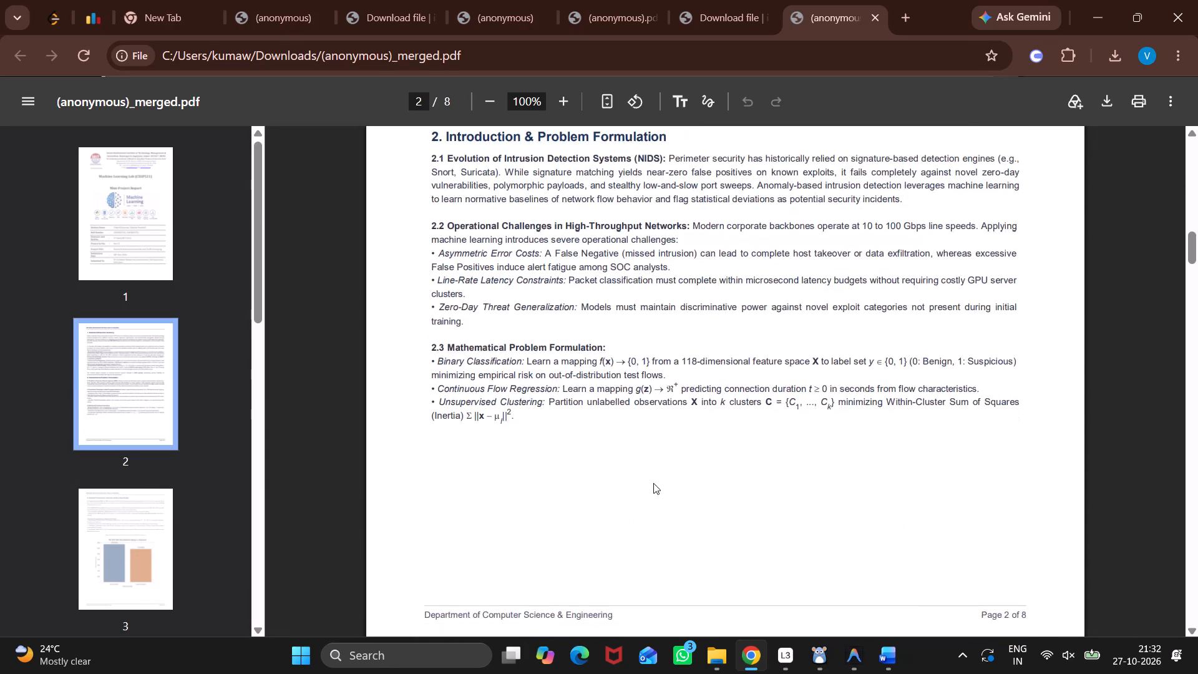
scroll(653, 483, "down", 18)
scroll(650, 491, "down", 8)
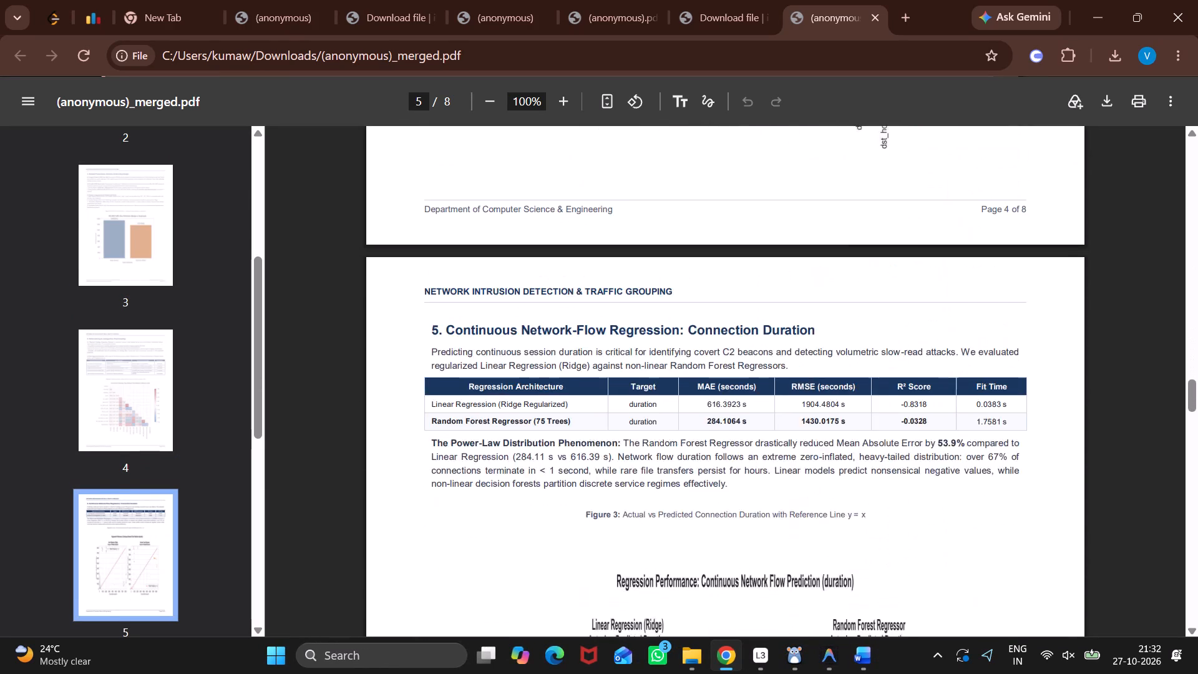
scroll(653, 491, "down", 20)
scroll(653, 491, "down", 16)
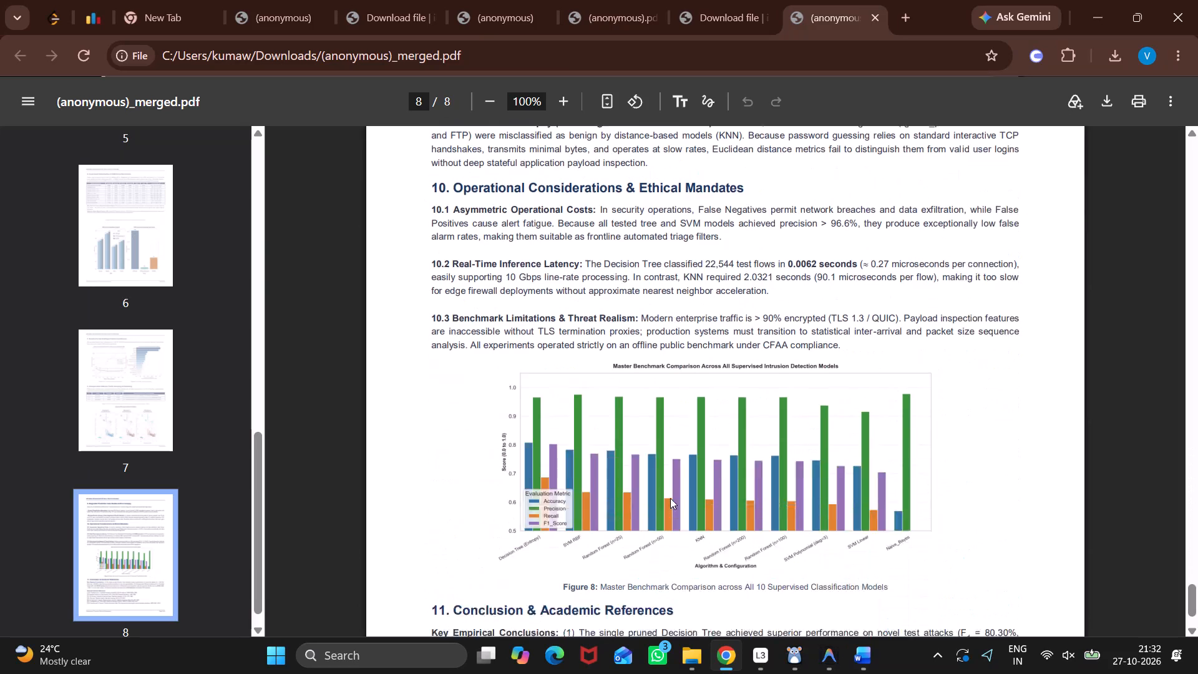
scroll(670, 498, "down", 13)
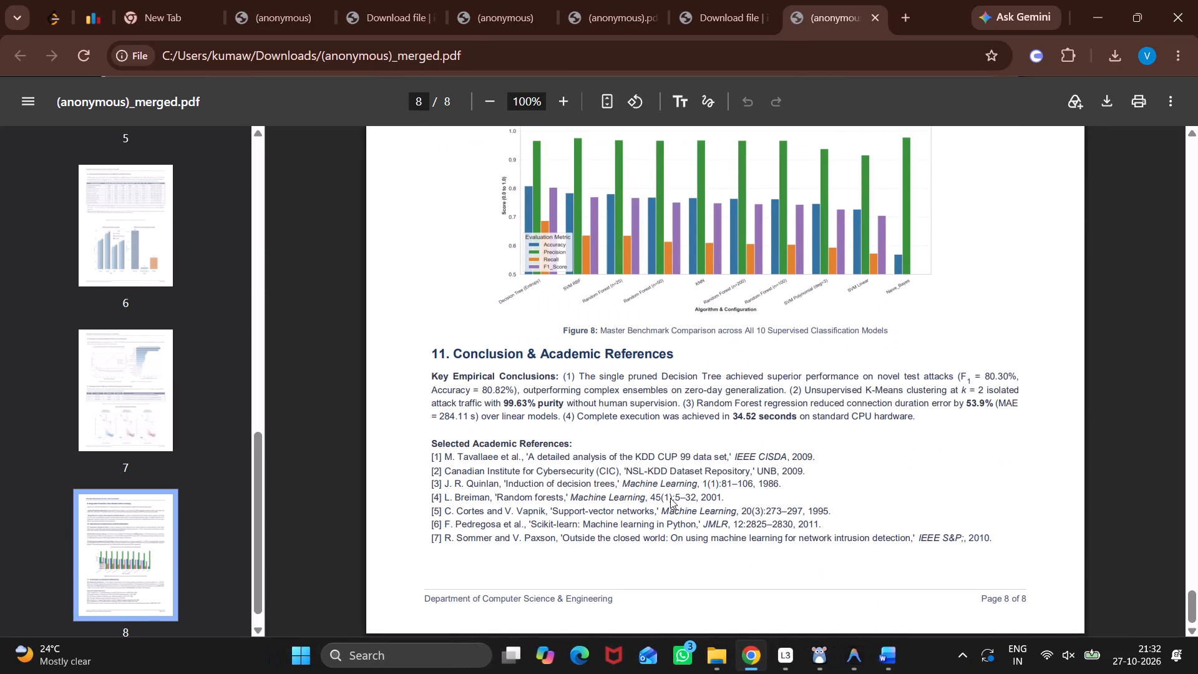
scroll(670, 498, "down", 1)
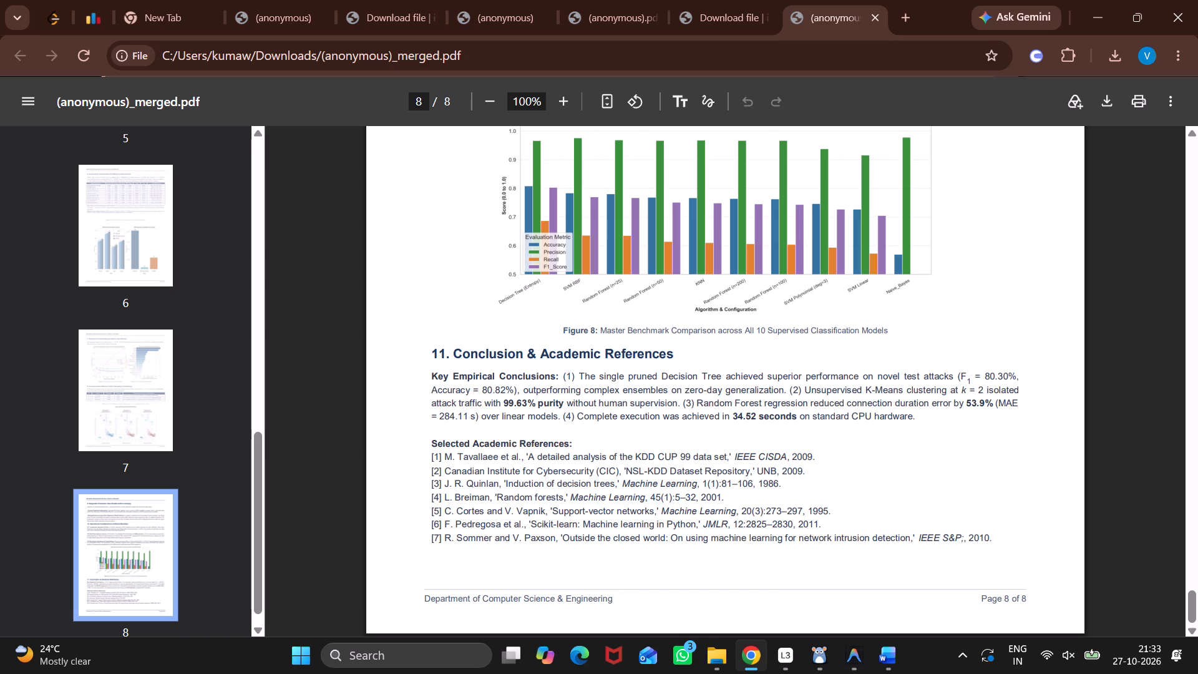
scroll(708, 453, "down", 4)
scroll(728, 460, "up", 5)
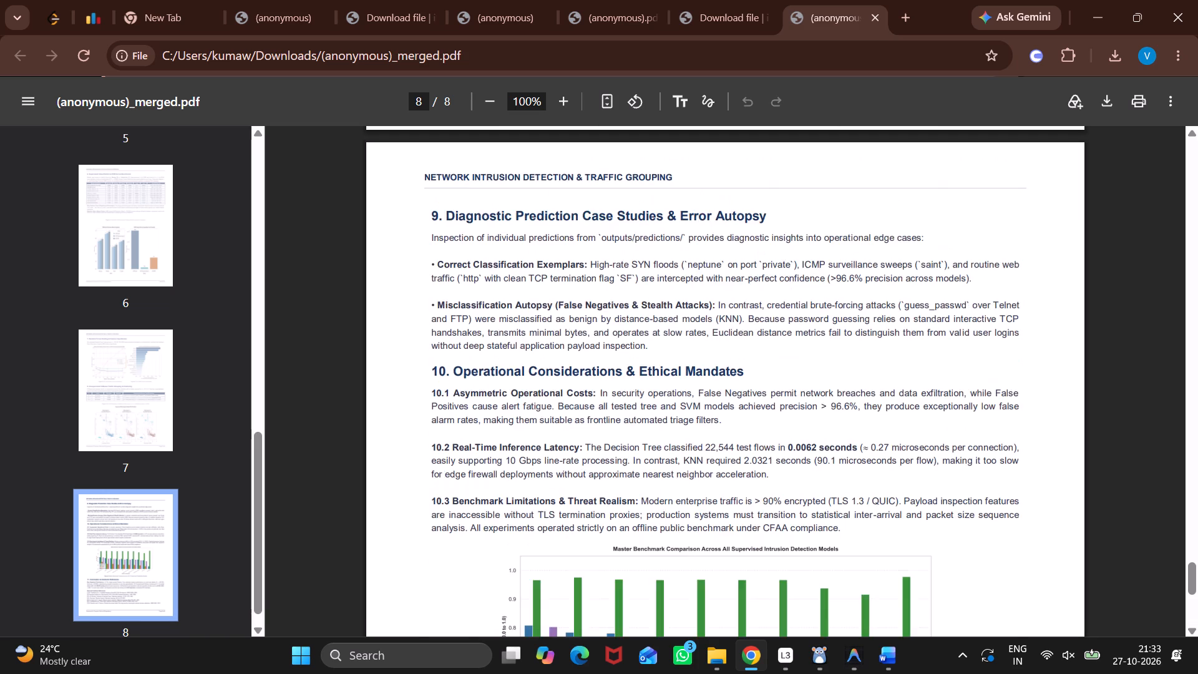
scroll(694, 452, "up", 4)
scroll(511, 452, "up", 10)
scroll(571, 441, "up", 4)
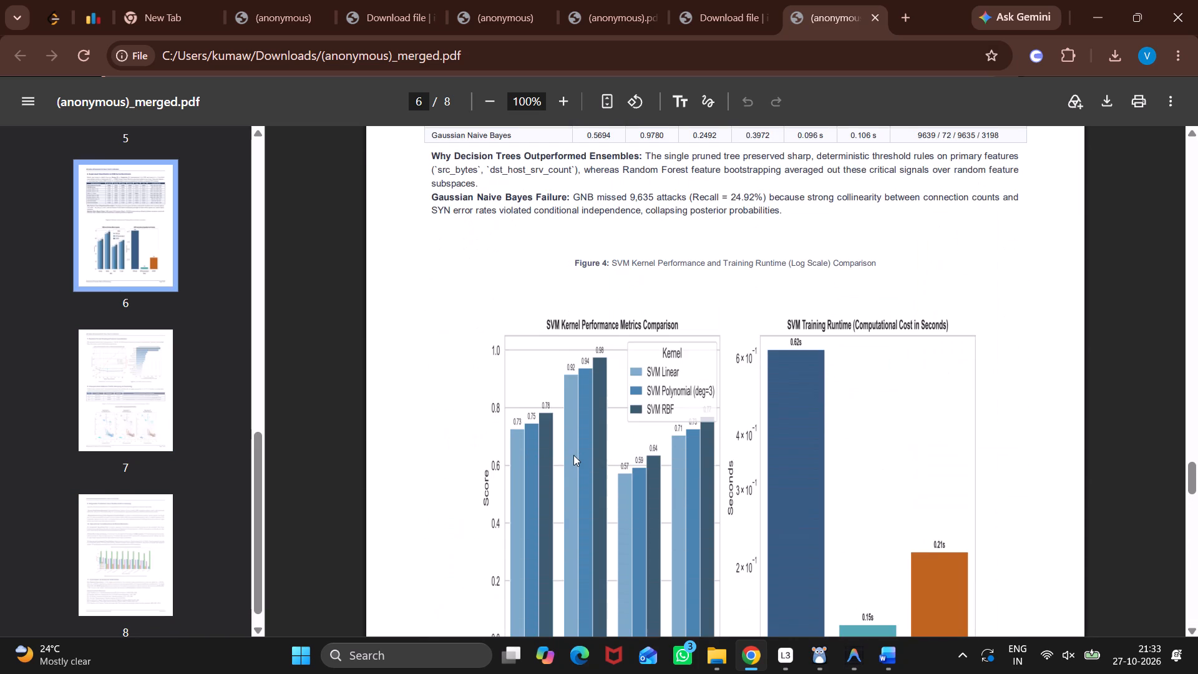
scroll(573, 455, "up", 3)
scroll(752, 532, "up", 3)
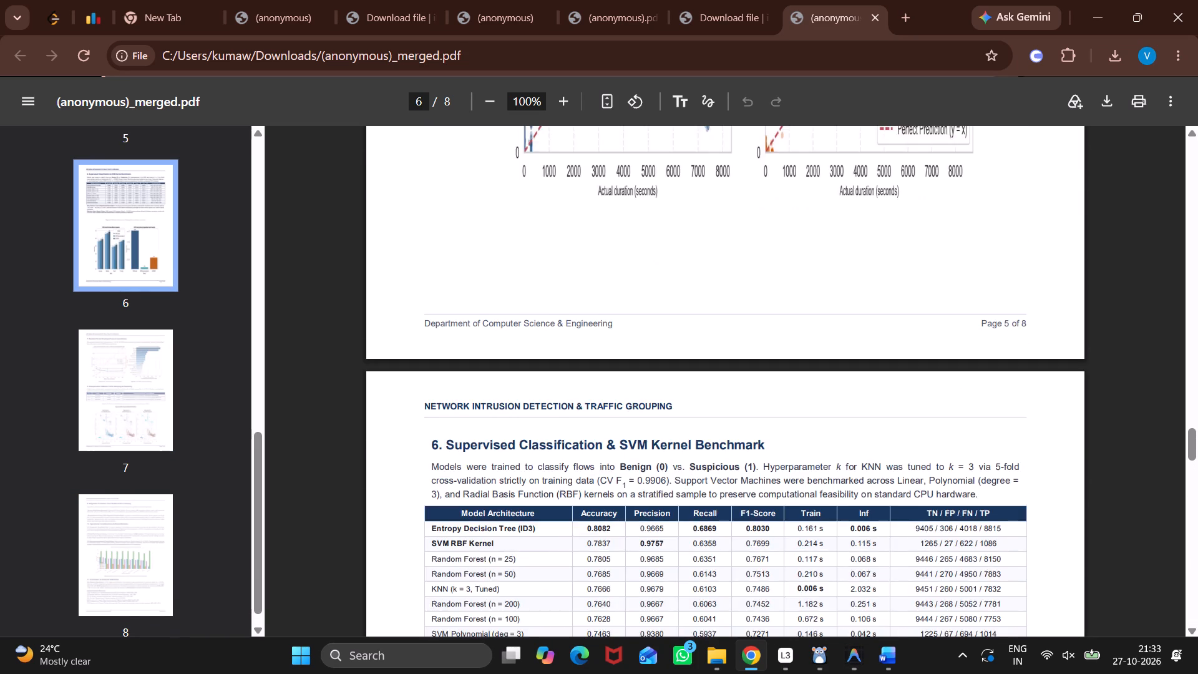
Check the merged report once more from the predicted-versus-actual duration plots on page 5 to the conclusion and academic references.
scroll(751, 540, "up", 3)
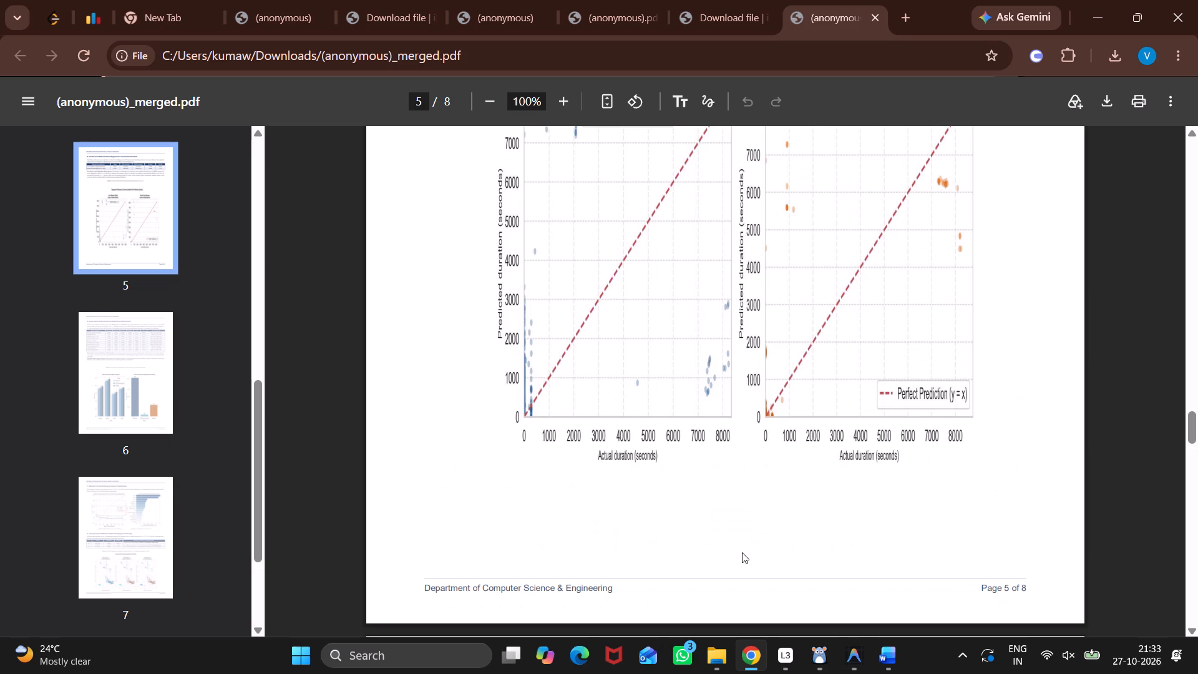
scroll(784, 494, "up", 4)
scroll(288, 381, "down", 5)
scroll(657, 393, "down", 17)
scroll(777, 409, "down", 4)
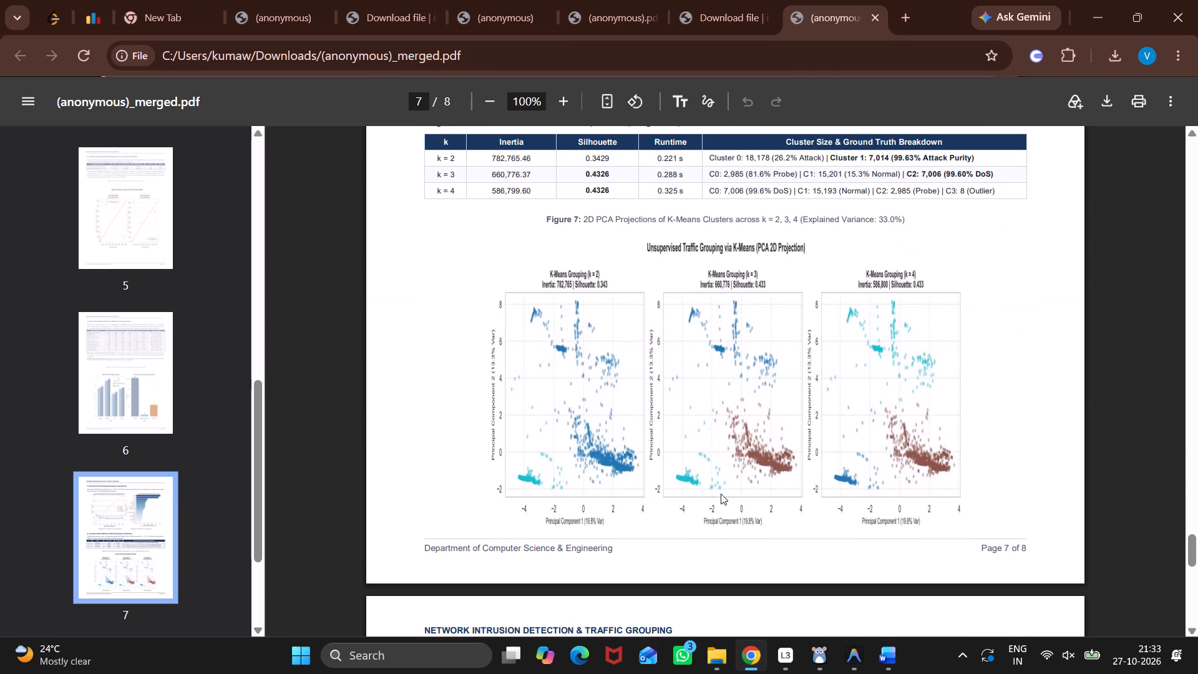
scroll(695, 331, "down", 12)
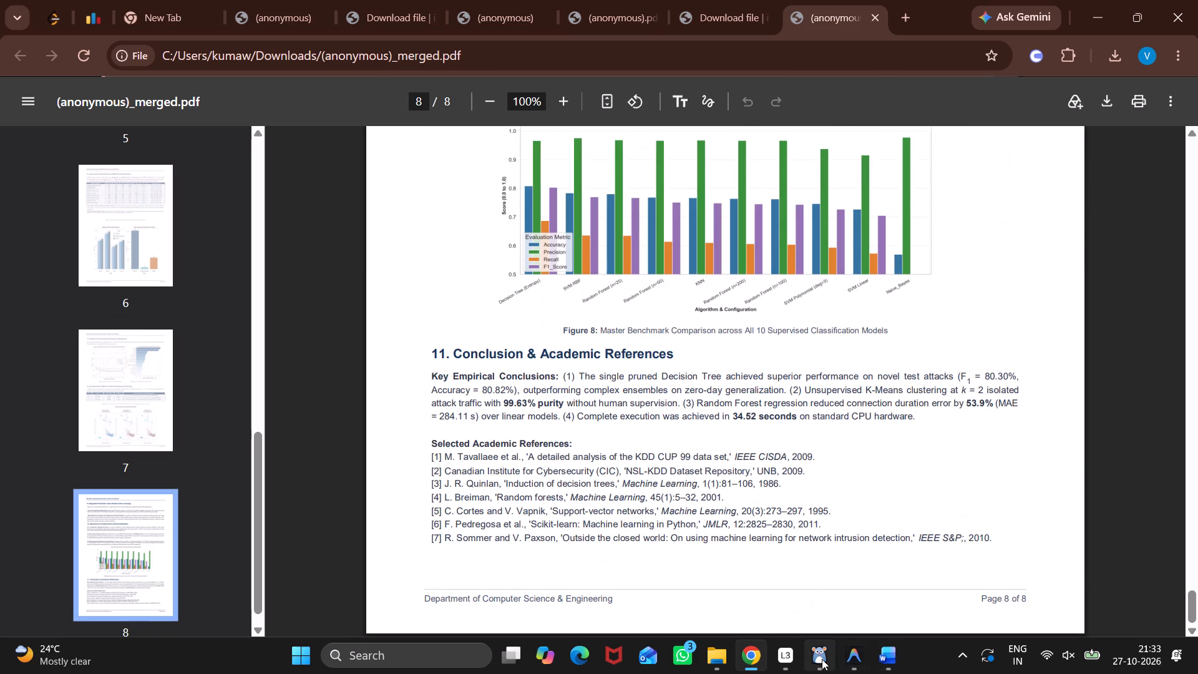
scroll(744, 495, "down", 3)
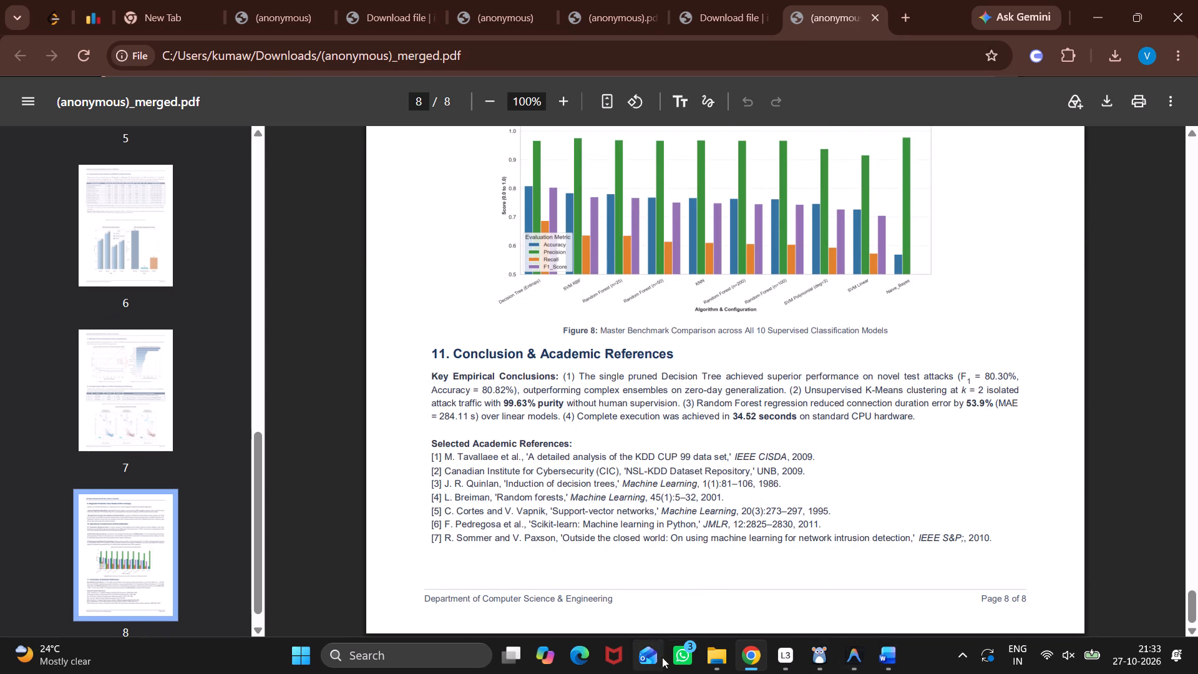
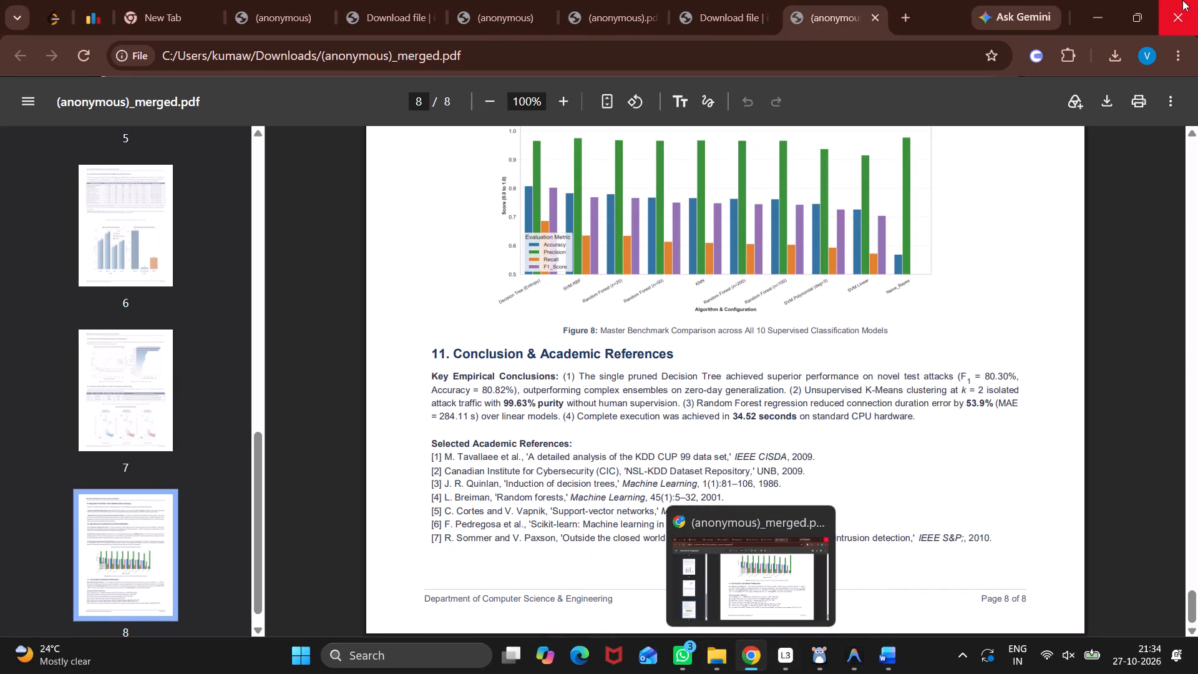
Minimize the merged report's window and open a new Google Chrome window with the skit.ac.in school profile.
left_click(1105, 4)
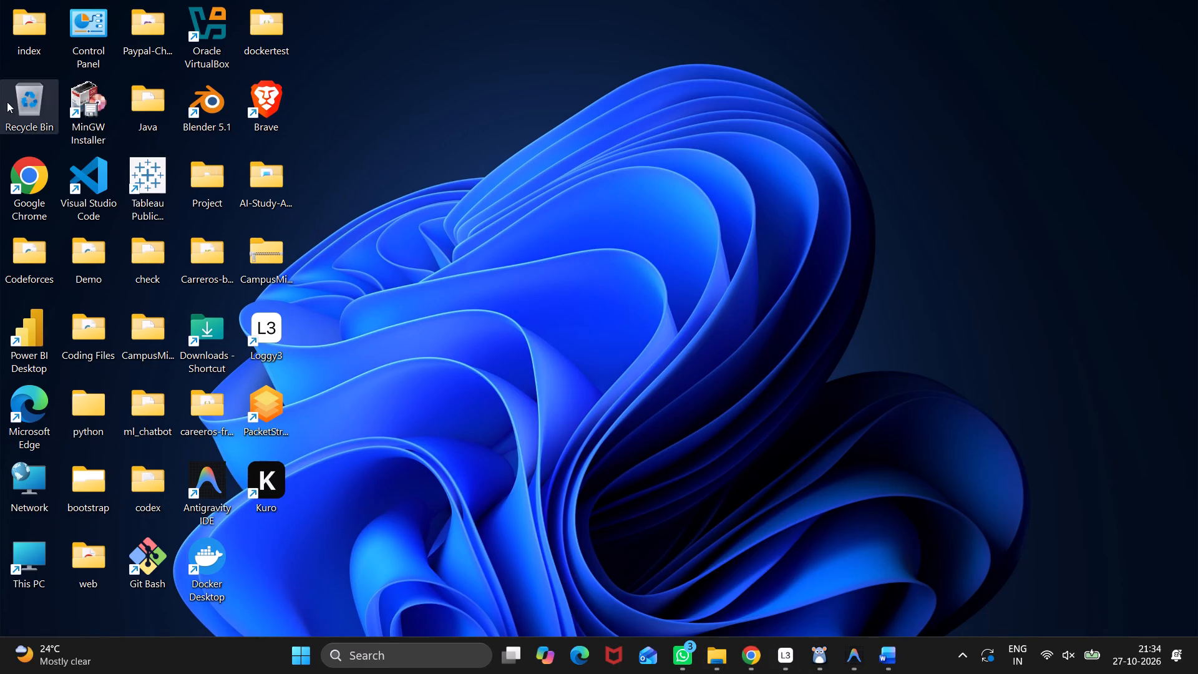
double_click(19, 182)
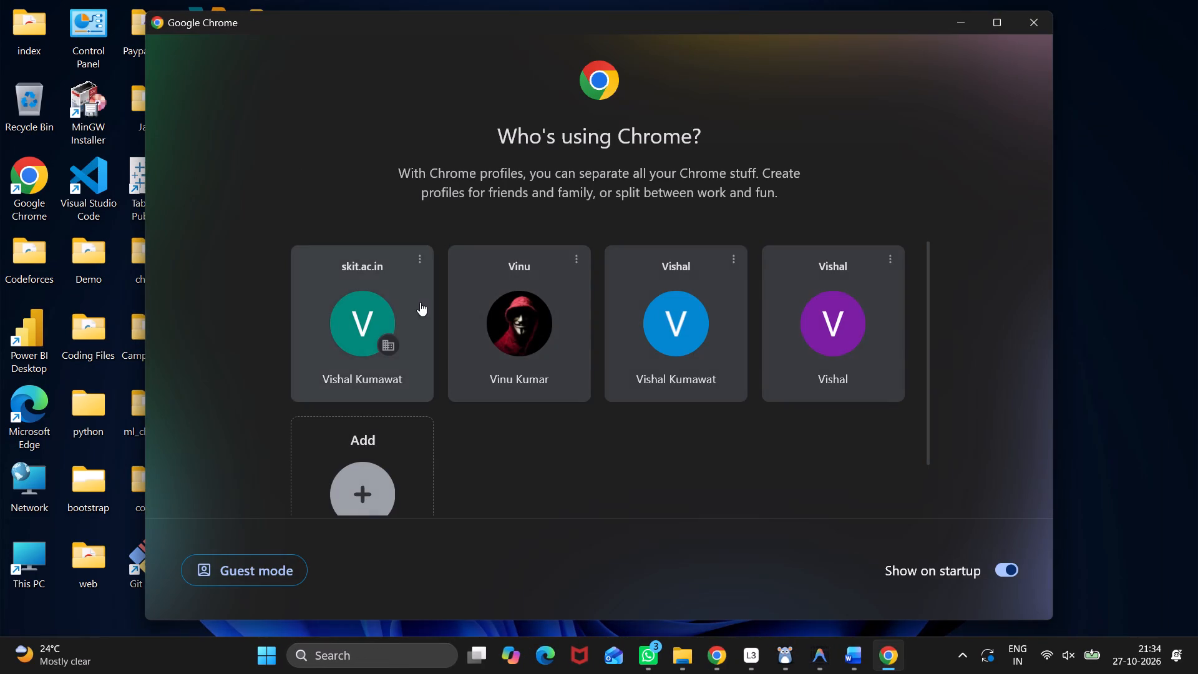
left_click(420, 302)
left_click(576, 26)
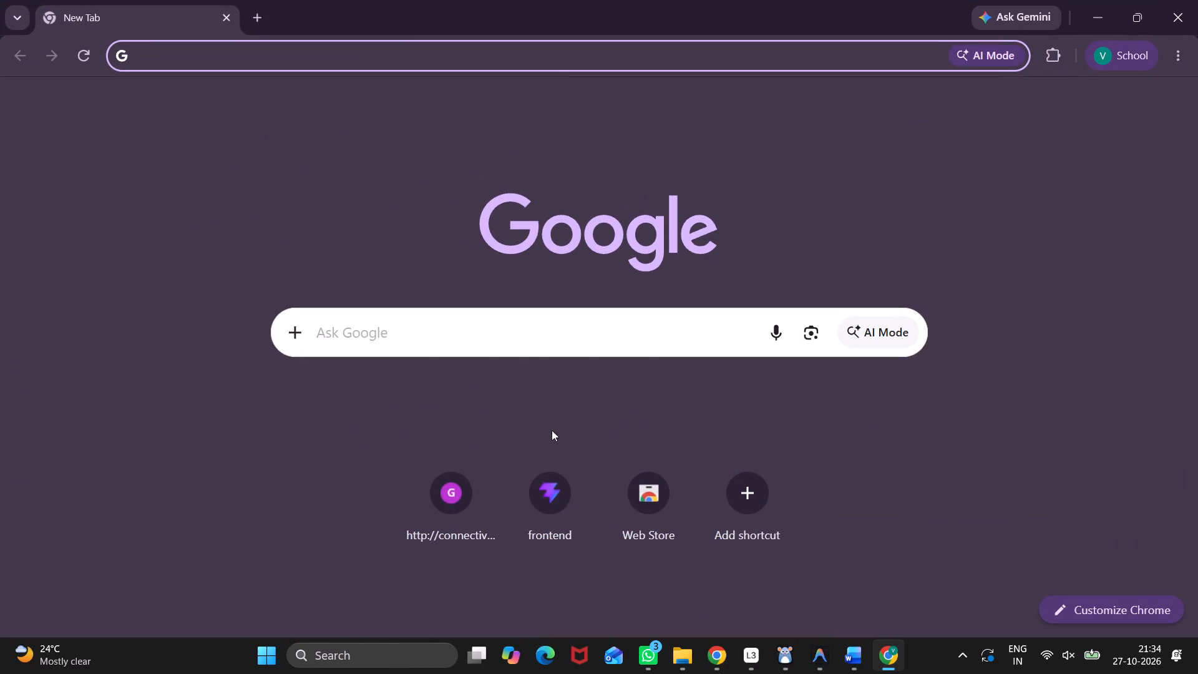